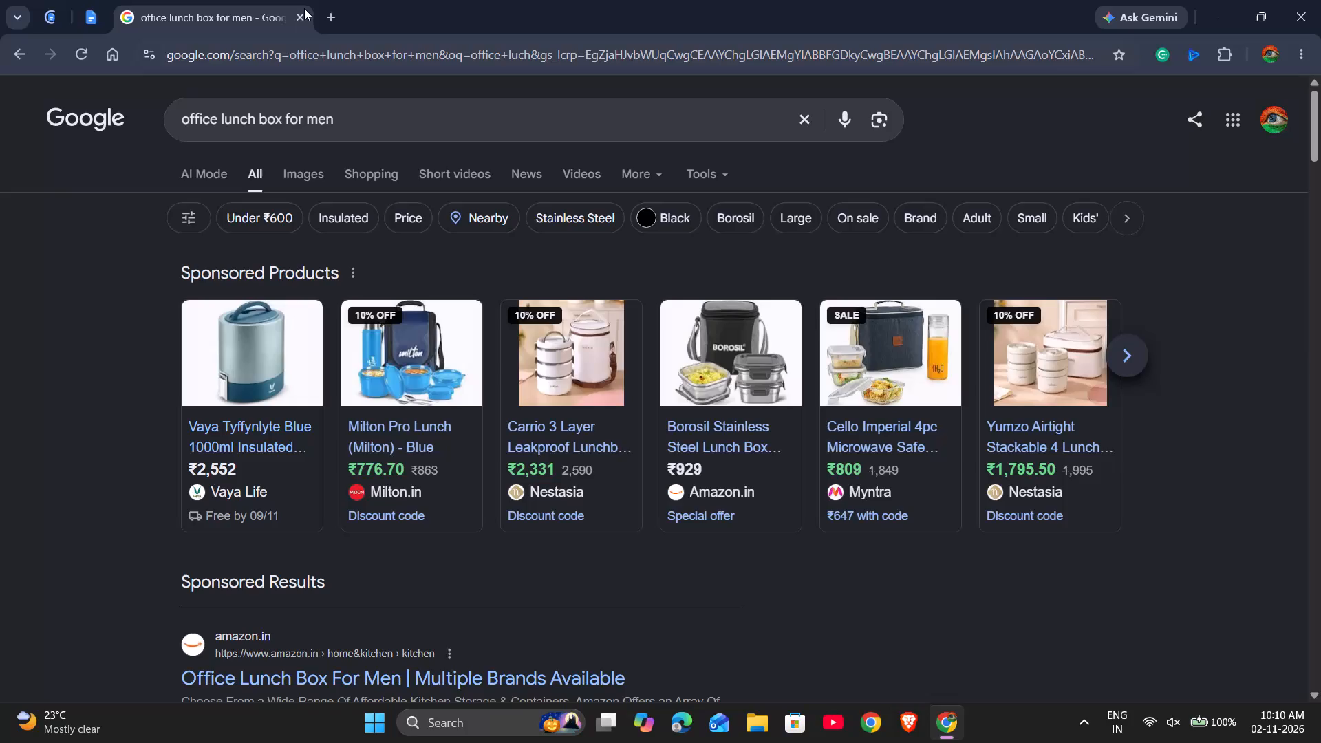
Open a new blank tab and close the office lunch box search tab.
left_click(332, 19)
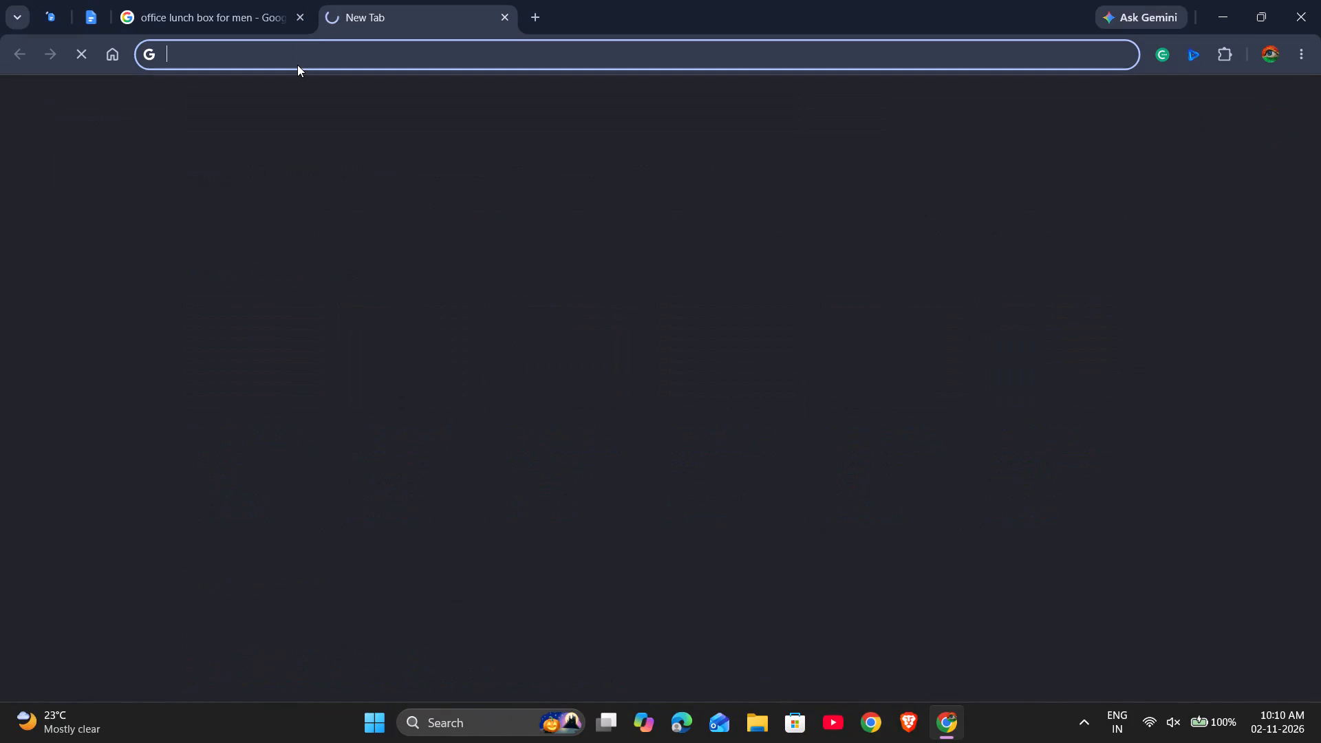
left_click(302, 16)
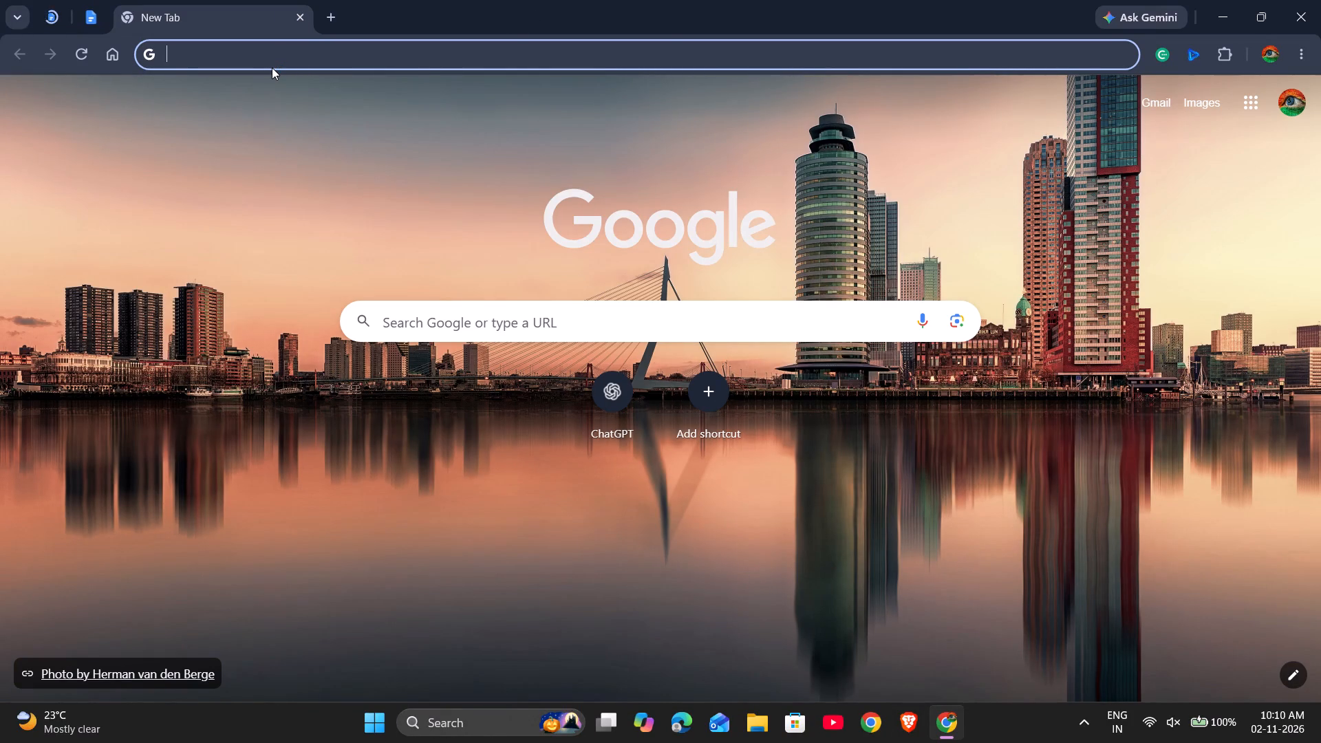
Open the Flaxxa Videos editor page at flaxxa.com/videos/318561/edit from the address suggestions for "fla".
type("fla")
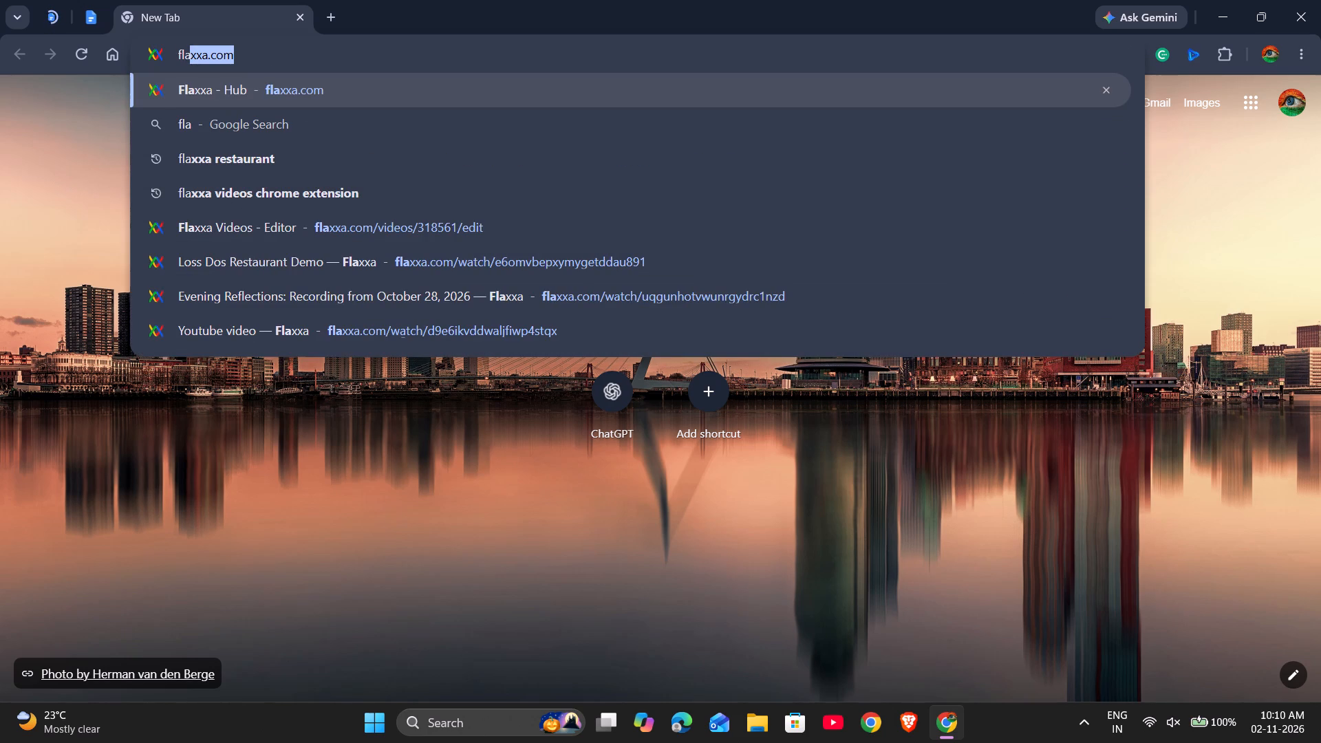
key("Down")
key("Down")
key("Down")
key("Down")
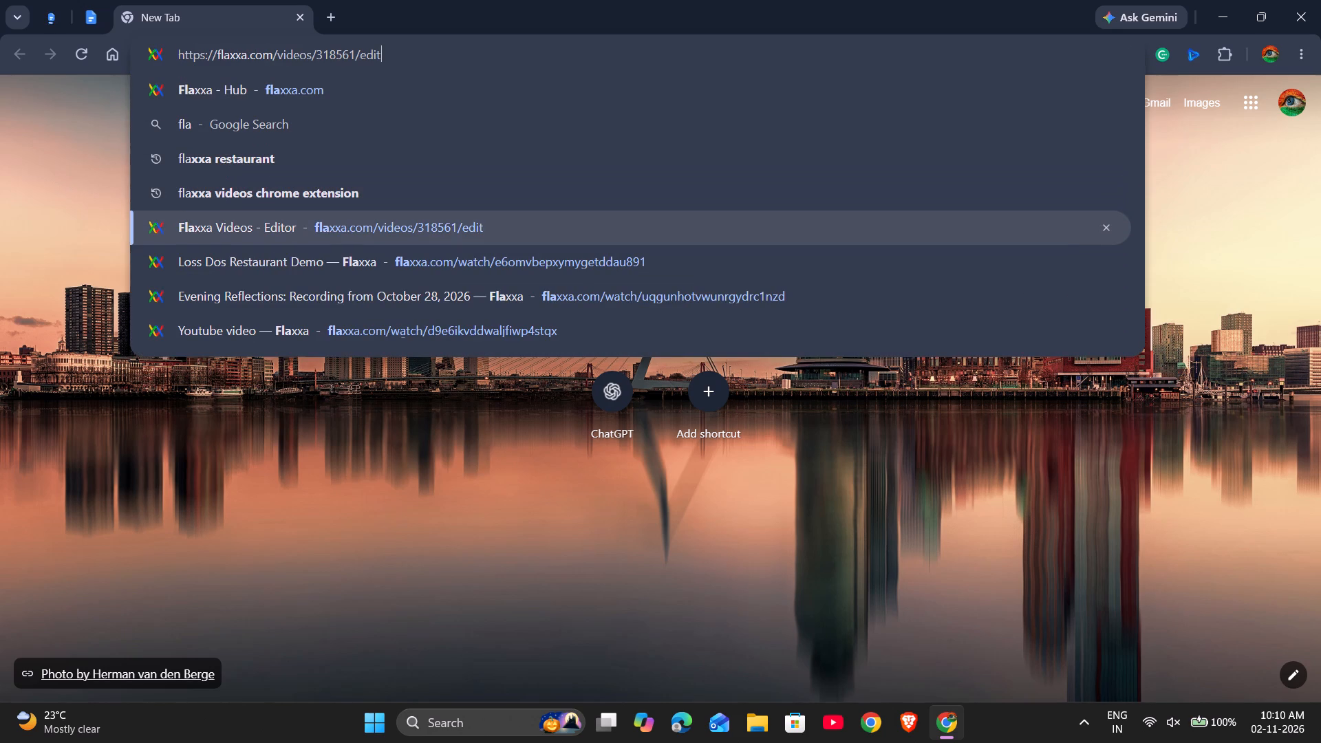
key("Return")
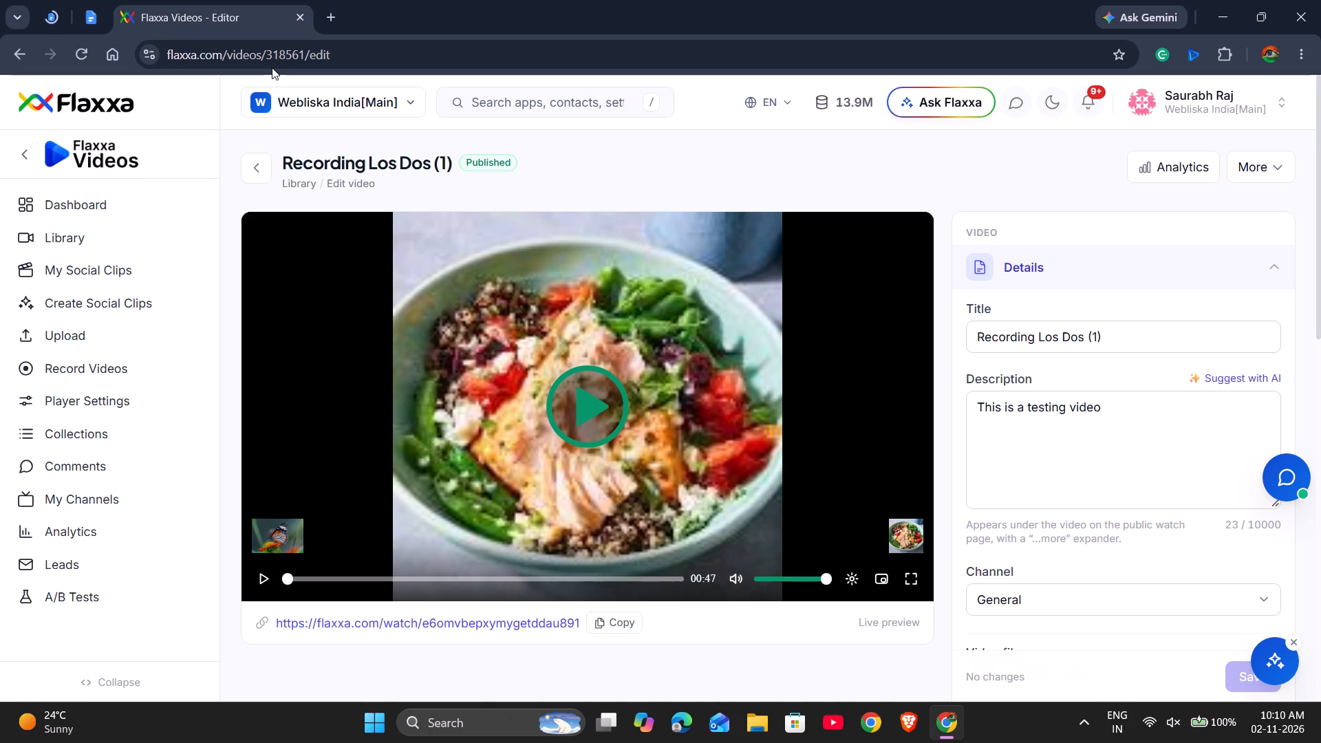
Look through the video's settings sections in the editor, from Details down to Embed & Share.
scroll(1035, 452, "down", 4)
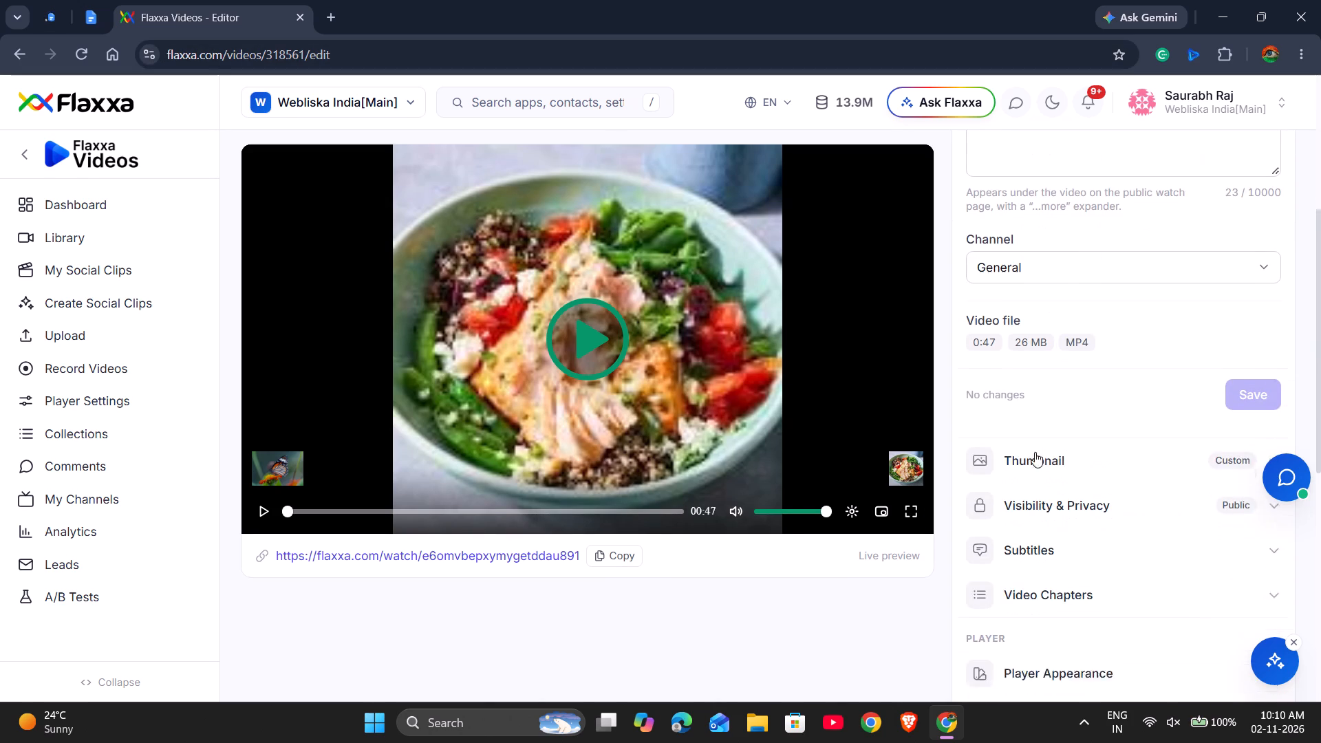
scroll(1035, 452, "down", 7)
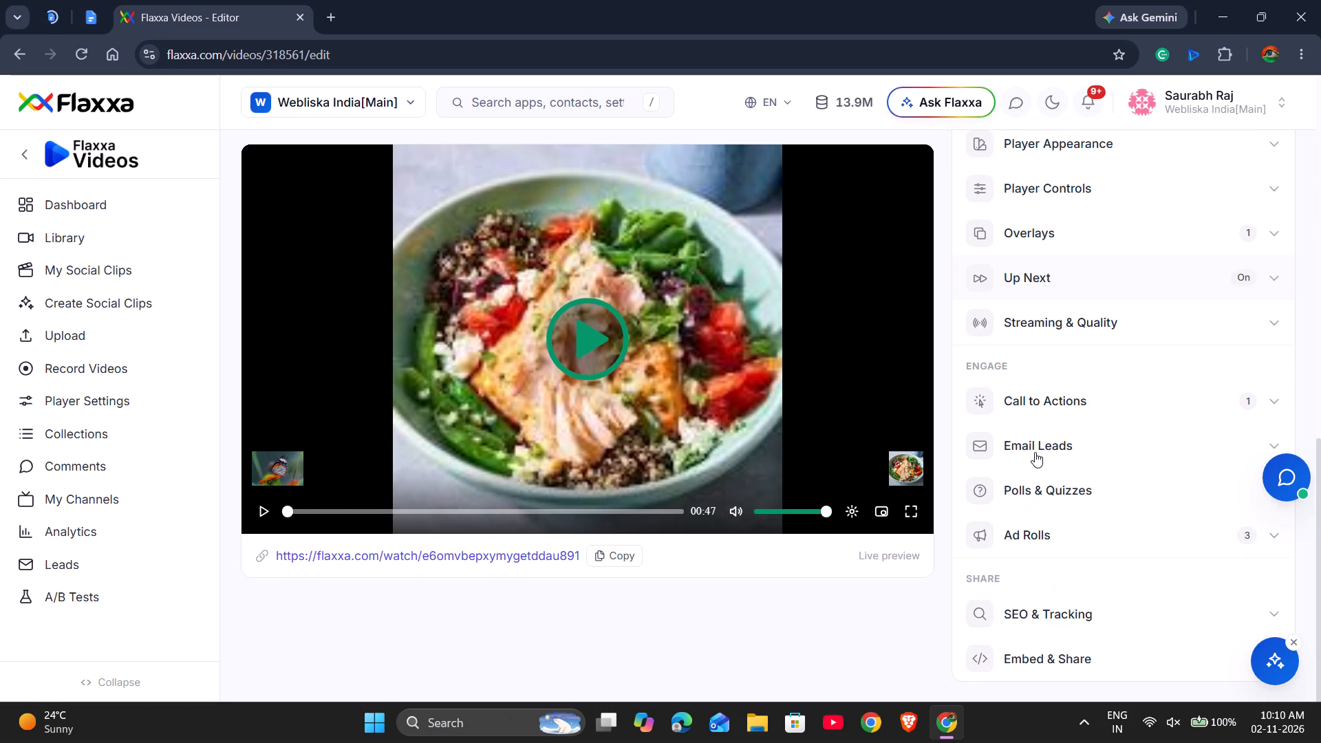
scroll(1035, 452, "down", 6)
scroll(1035, 452, "up", 7)
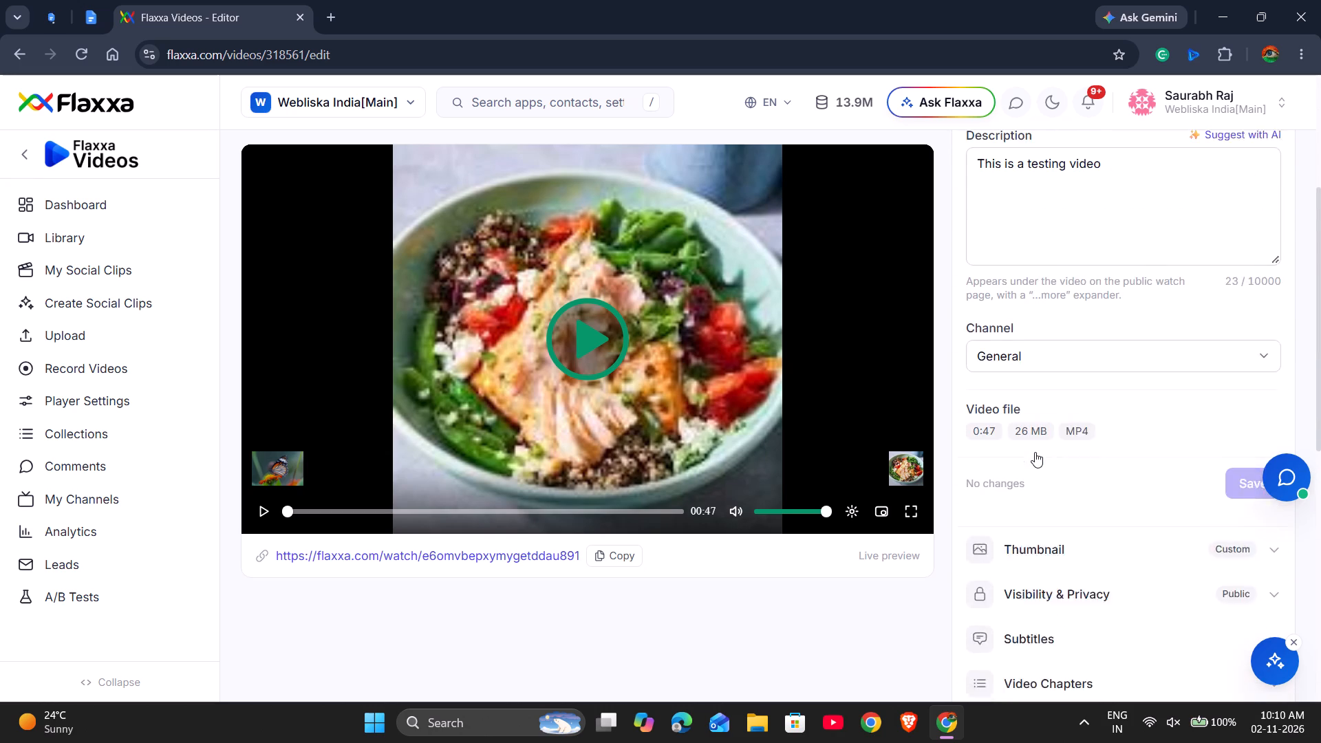
scroll(1035, 452, "up", 6)
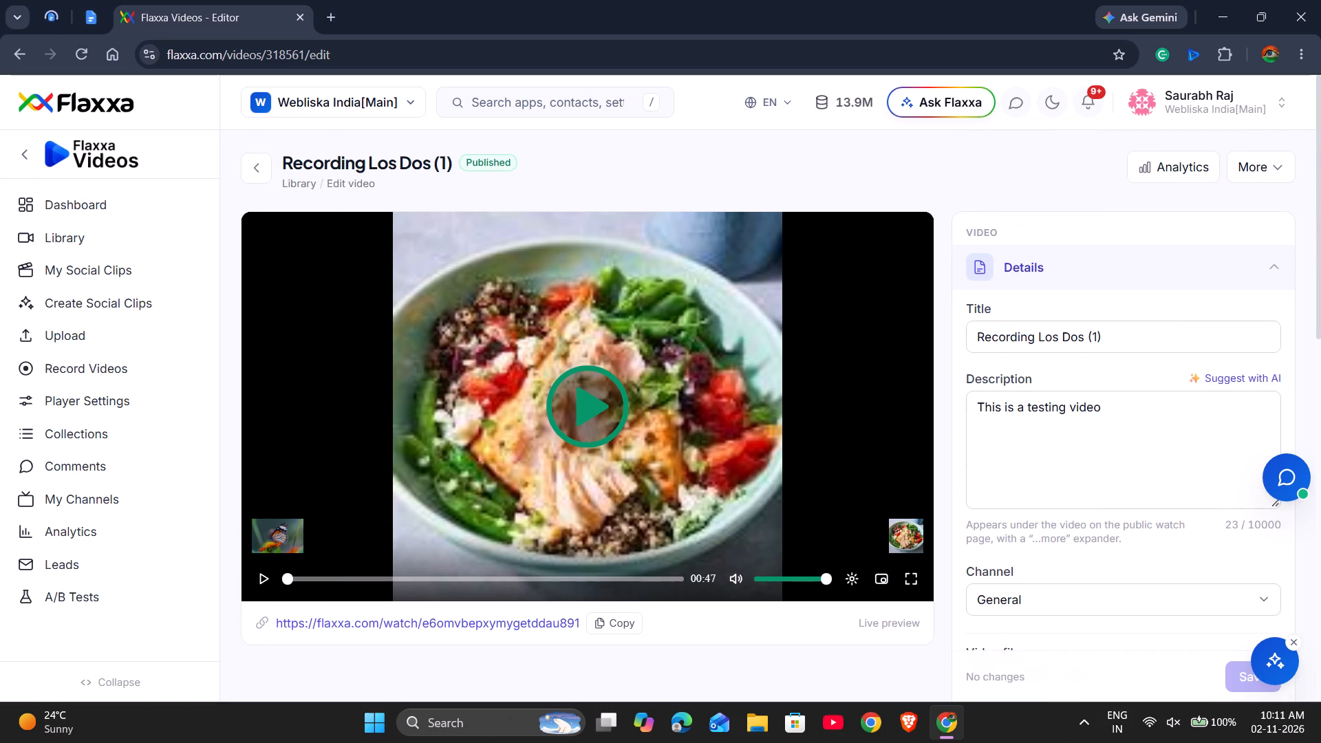
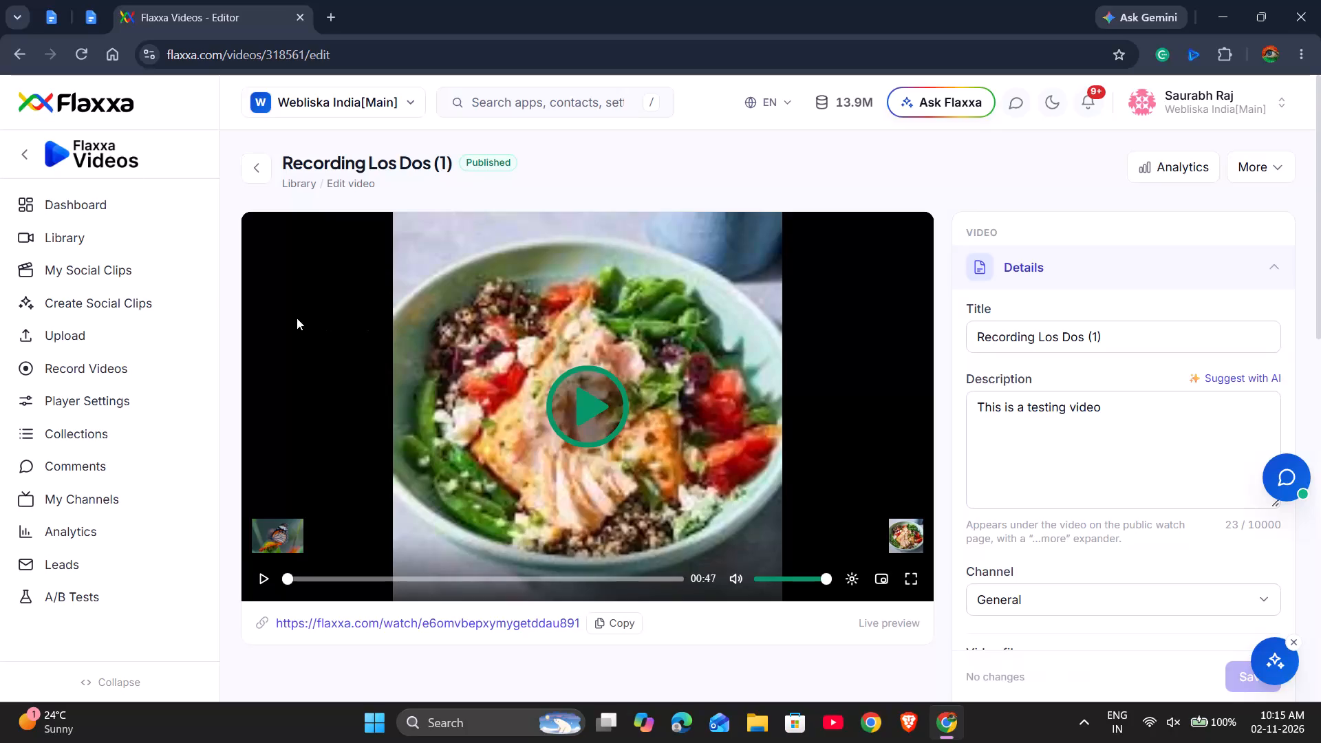
Open the Flaxxa Videos dashboard.
left_click(111, 211)
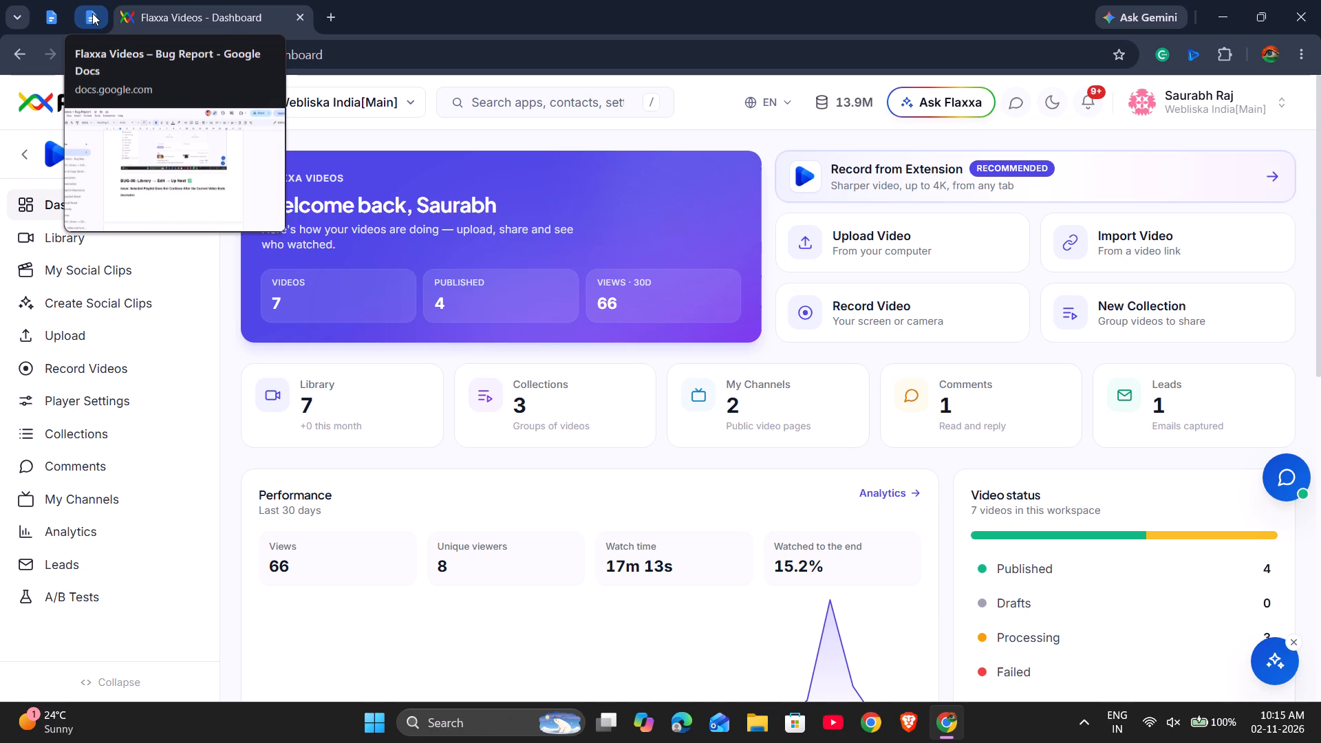
Switch to the "Flaxxa Videos – Bug Report" document, look back through the entries before BUG-06, and reload the document.
left_click(92, 13)
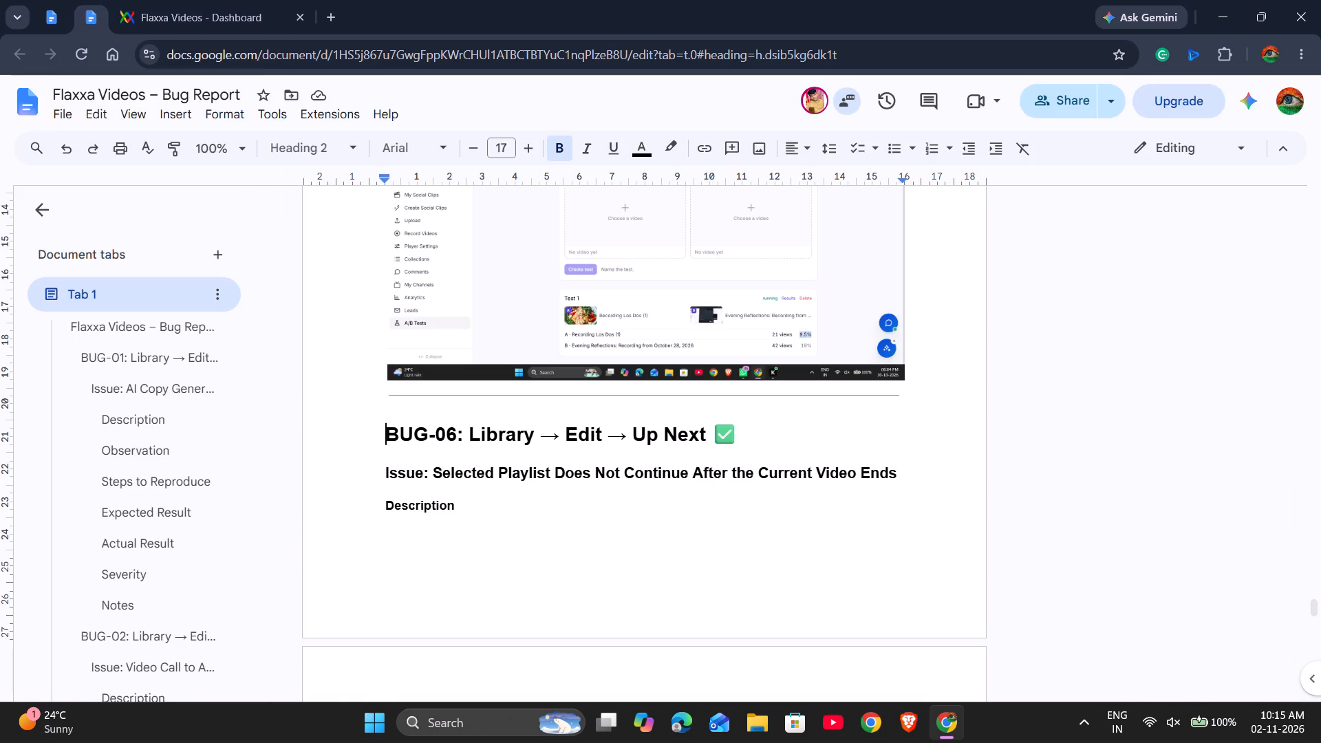
scroll(705, 439, "up", 5)
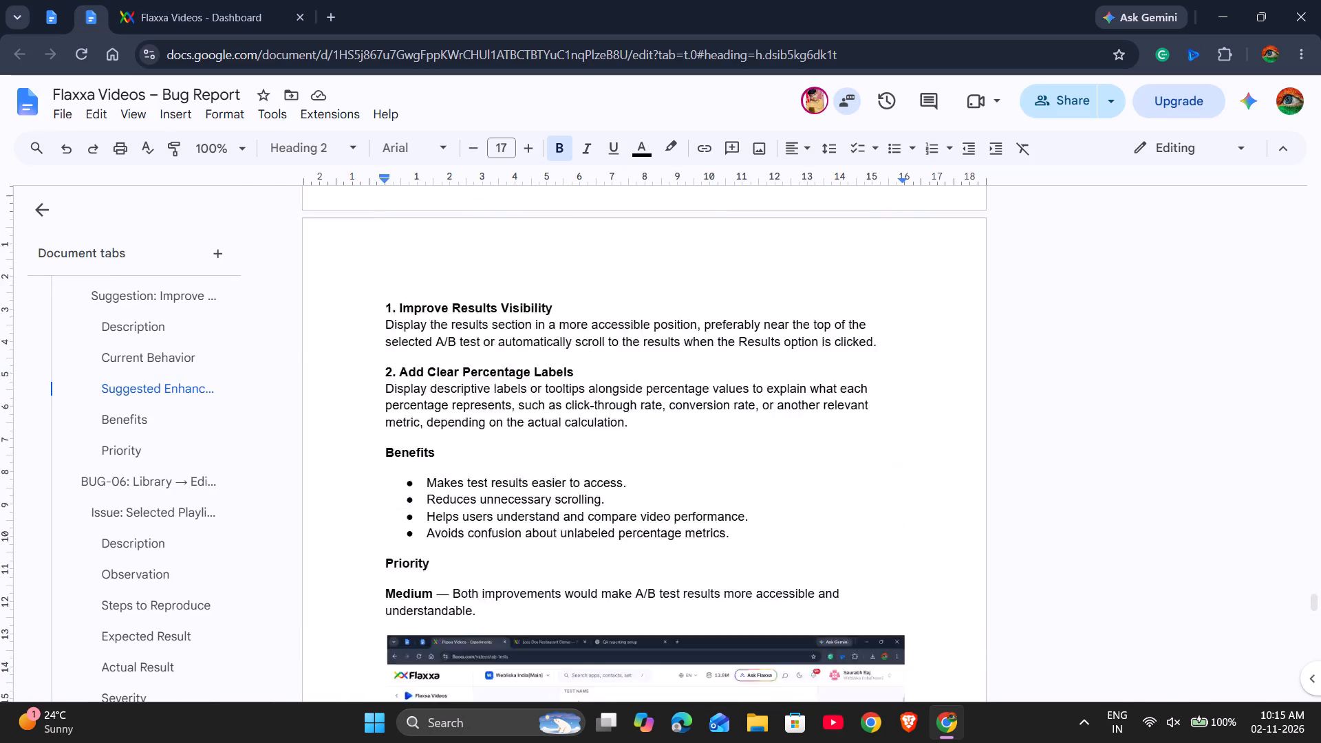
scroll(705, 439, "up", 6)
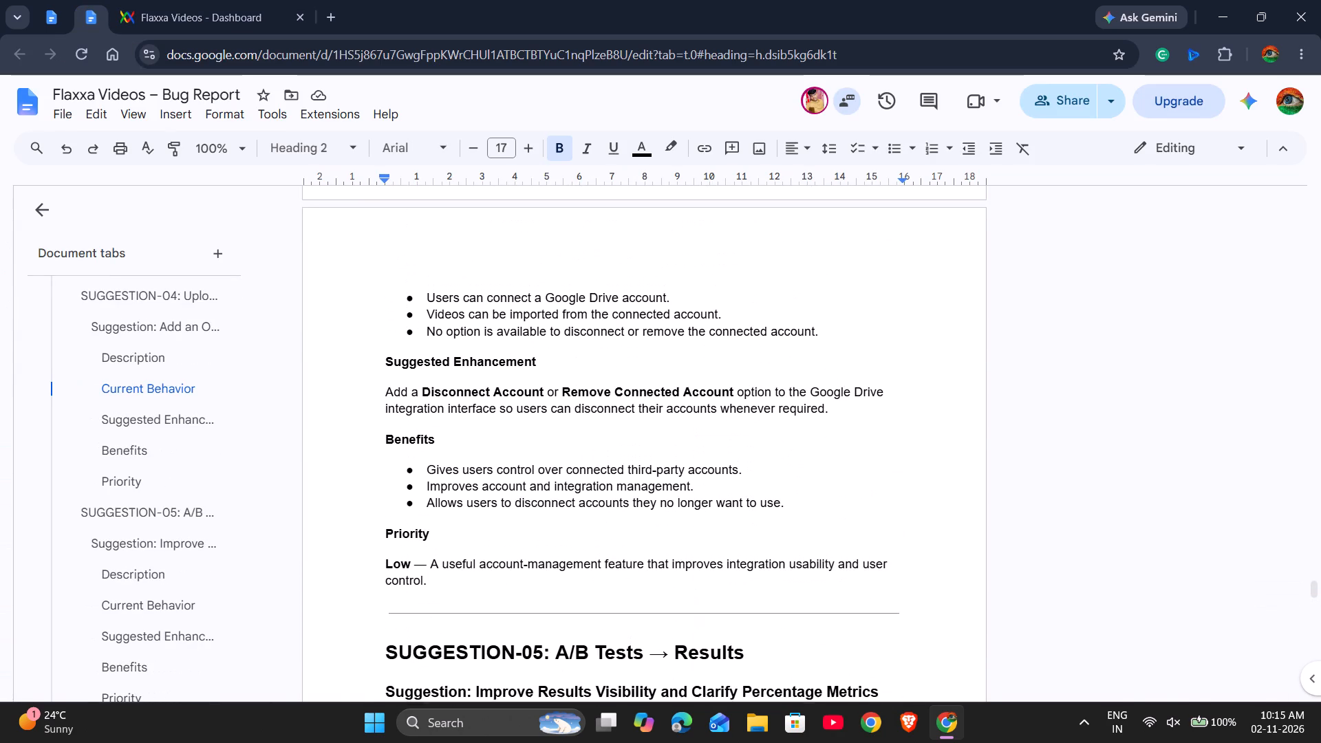
scroll(705, 439, "up", 20)
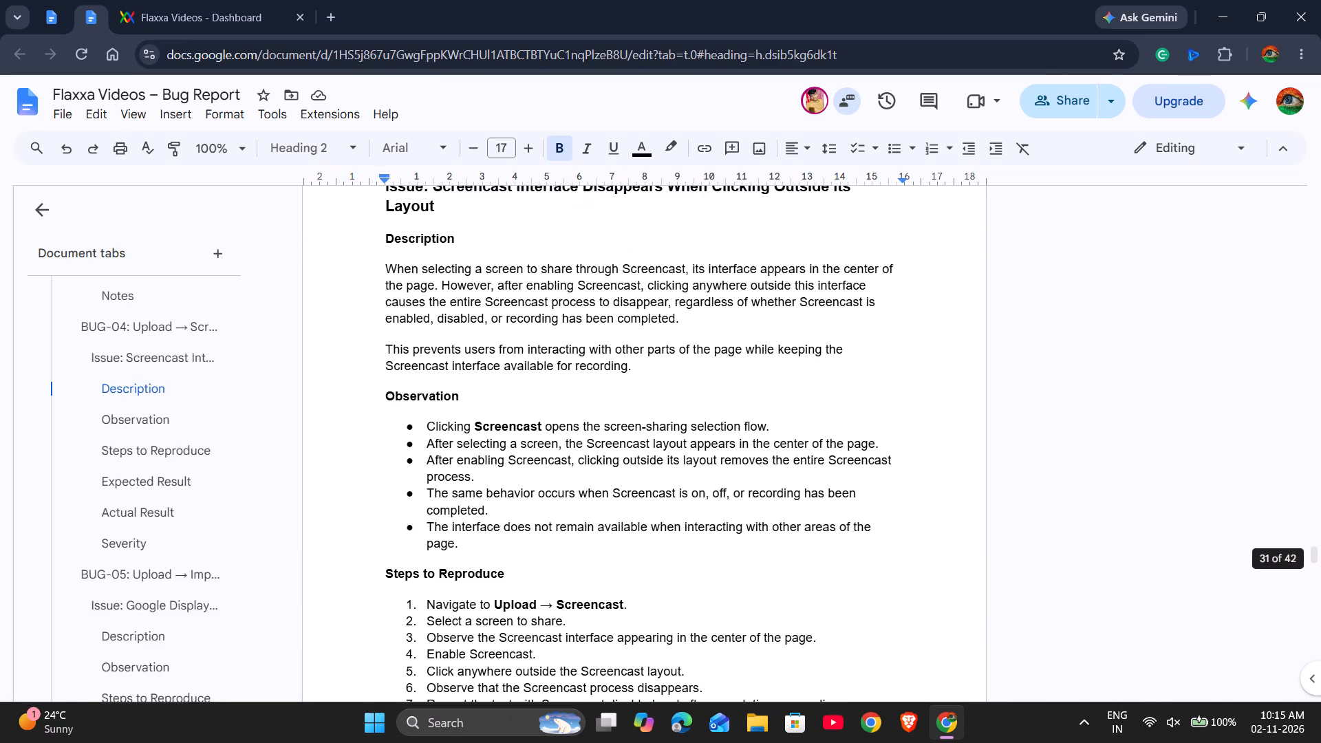
scroll(705, 439, "up", 3)
key("ctrl+r")
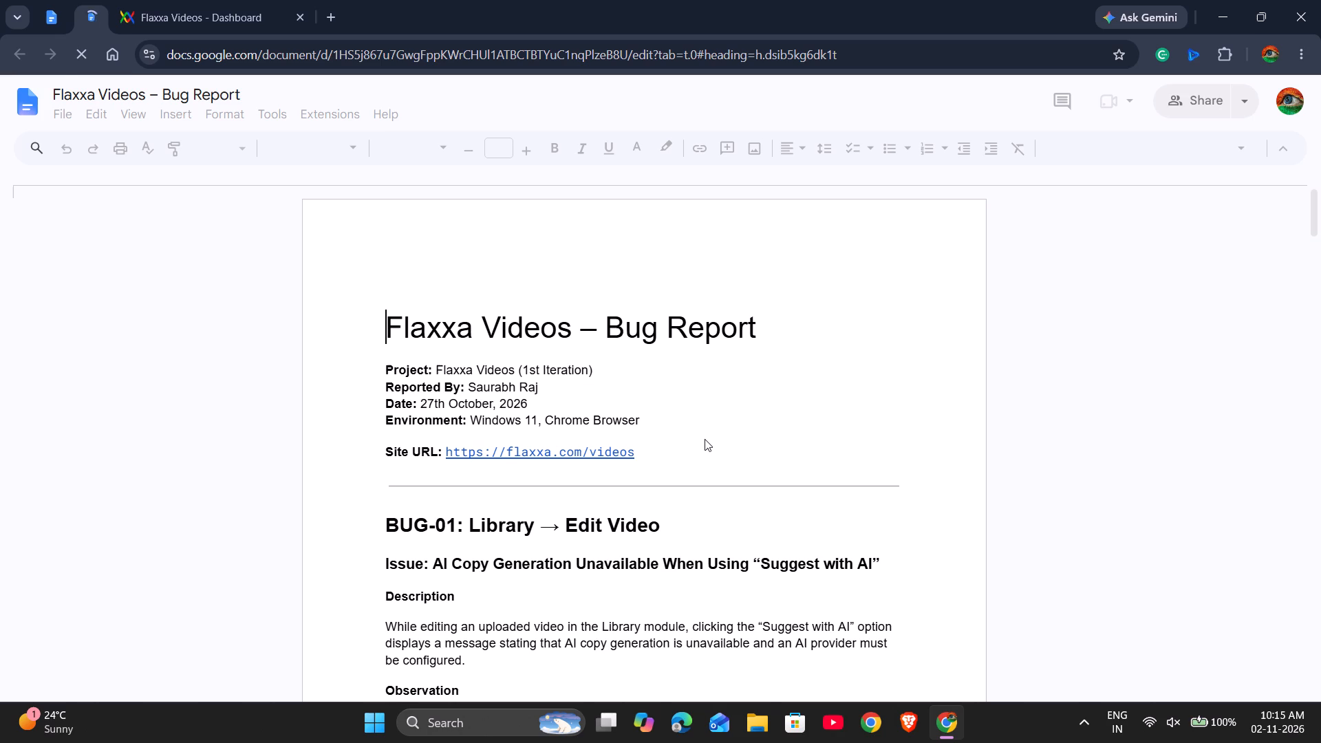
Look back through the bug report to the 30th October entries and read SUGGESTION-01 about removing the generated animated preview.
scroll(705, 439, "down", 6)
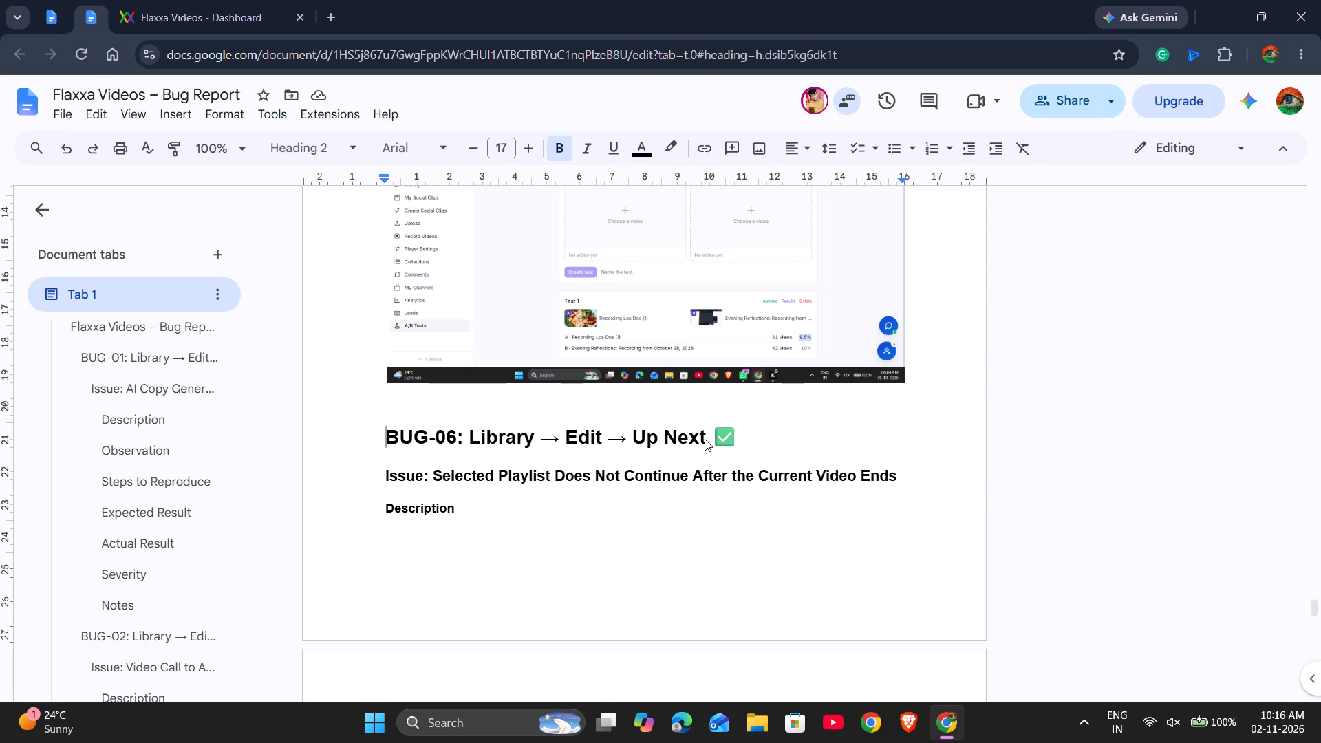
scroll(705, 439, "up", 5)
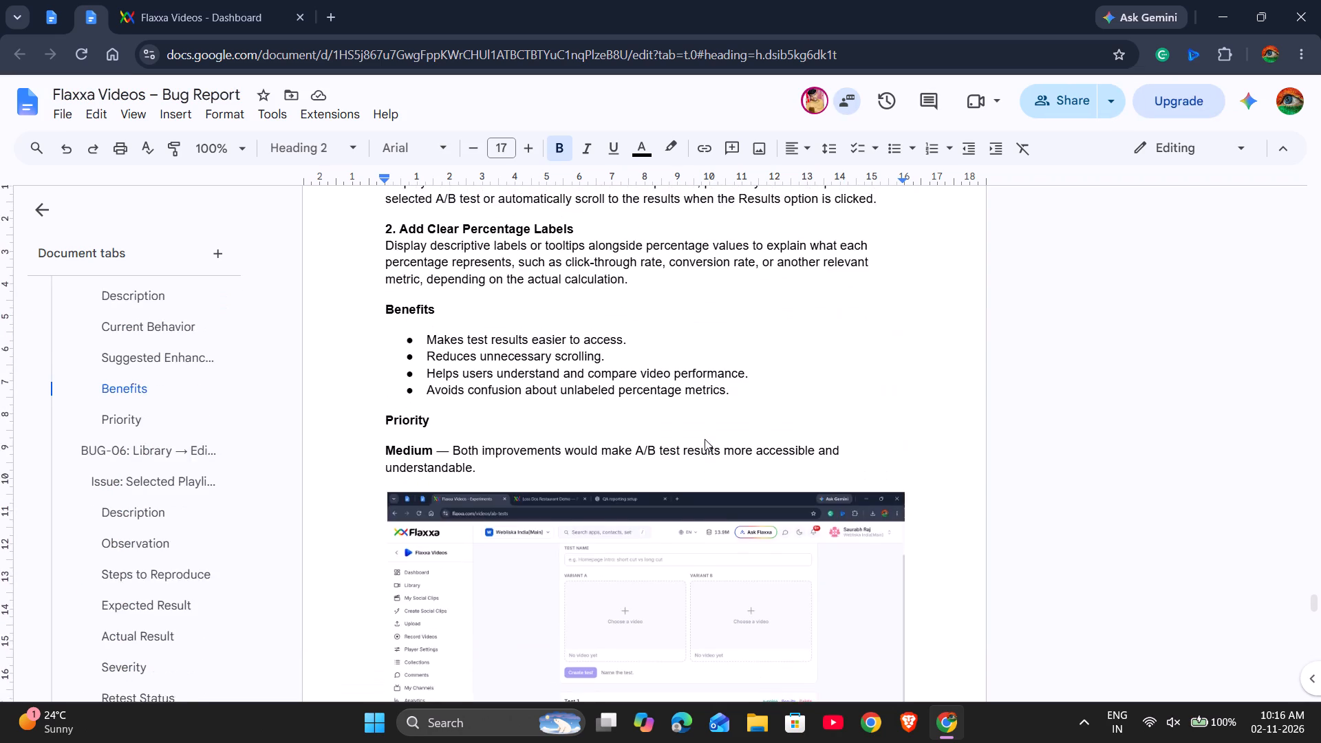
scroll(705, 439, "up", 8)
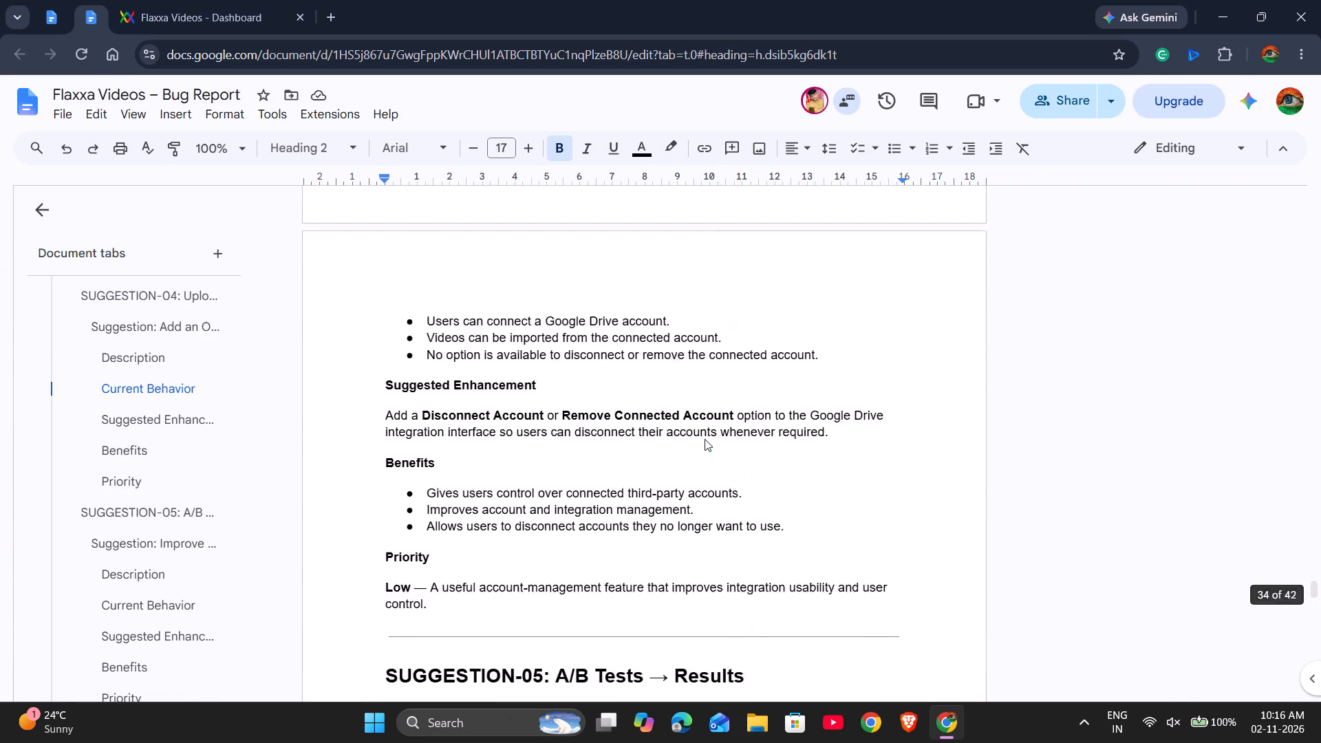
scroll(705, 439, "up", 7)
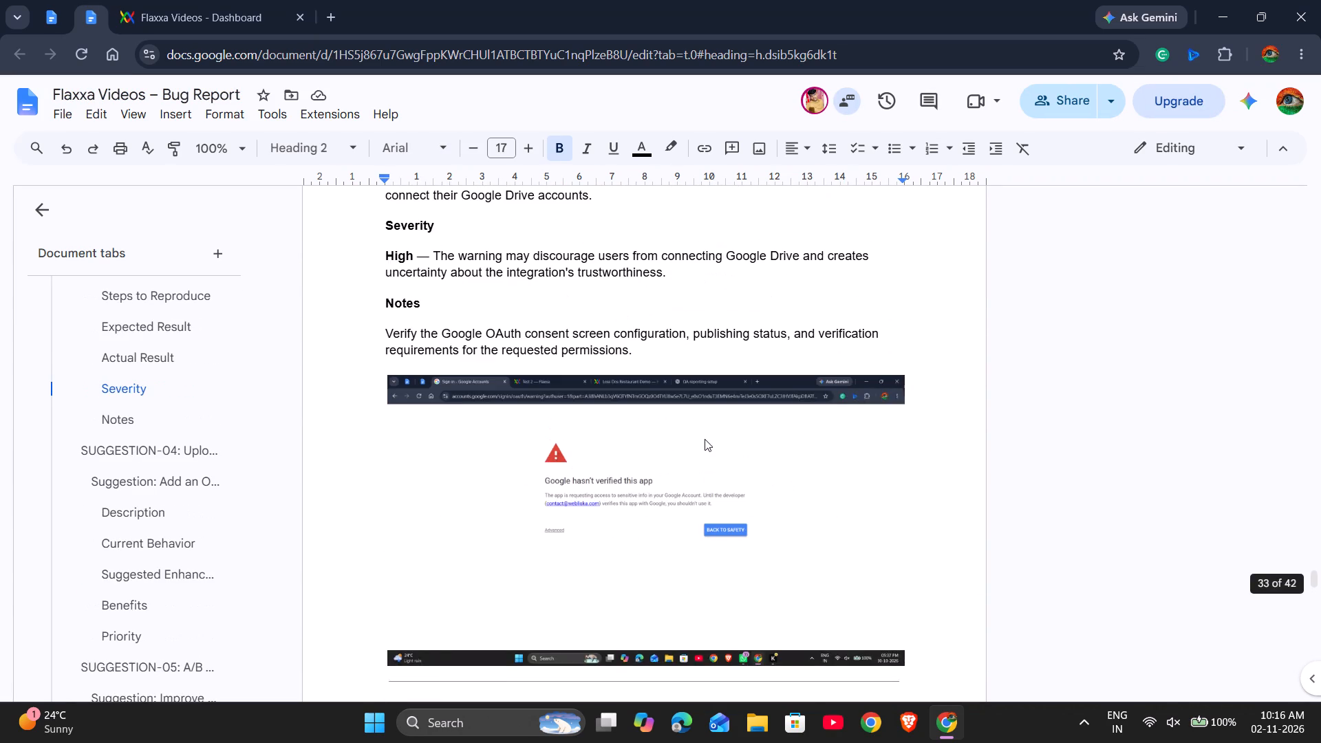
scroll(705, 439, "up", 6)
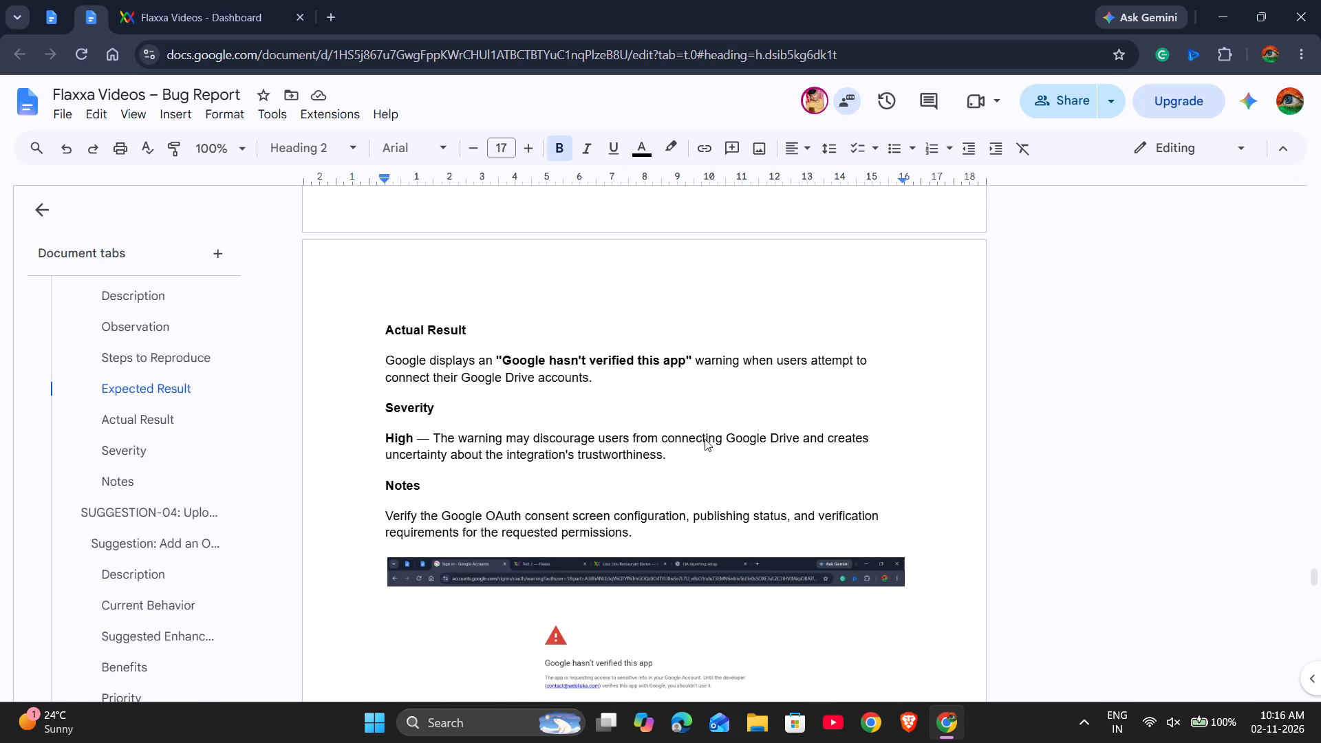
scroll(705, 439, "up", 6)
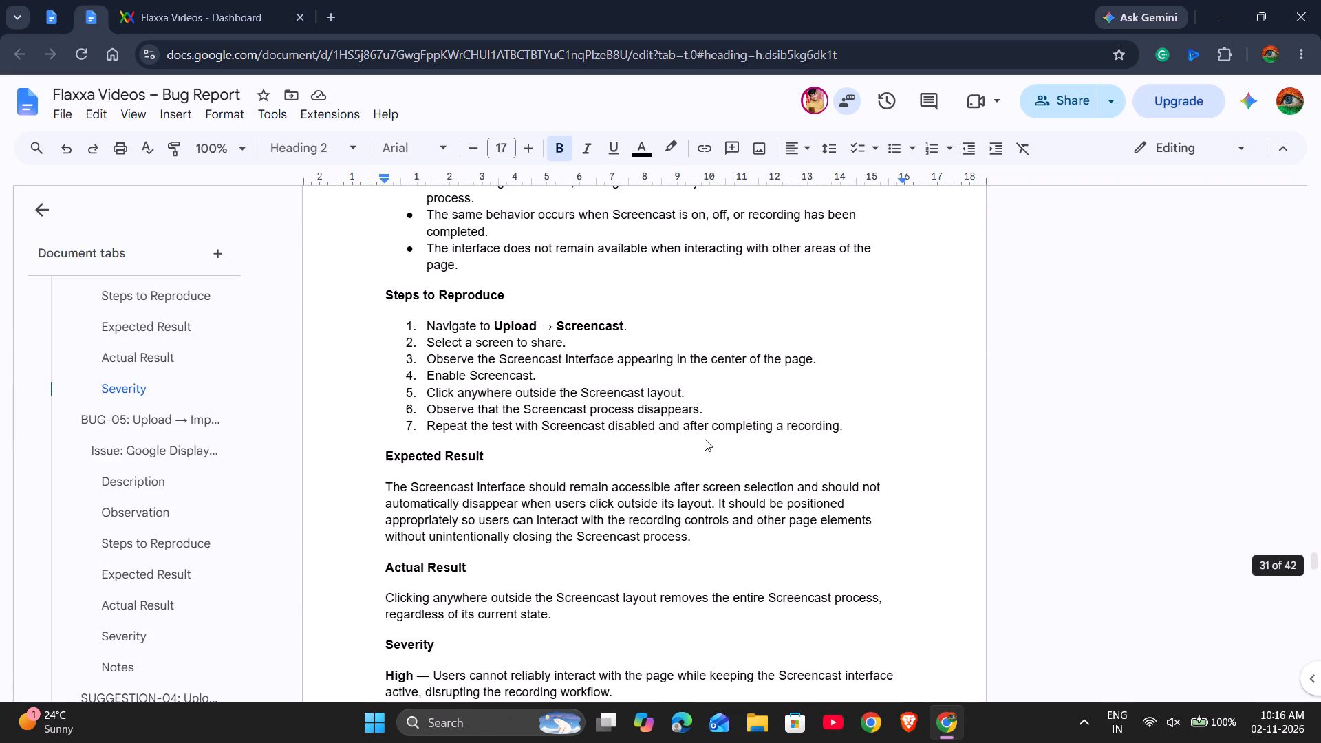
scroll(705, 439, "up", 8)
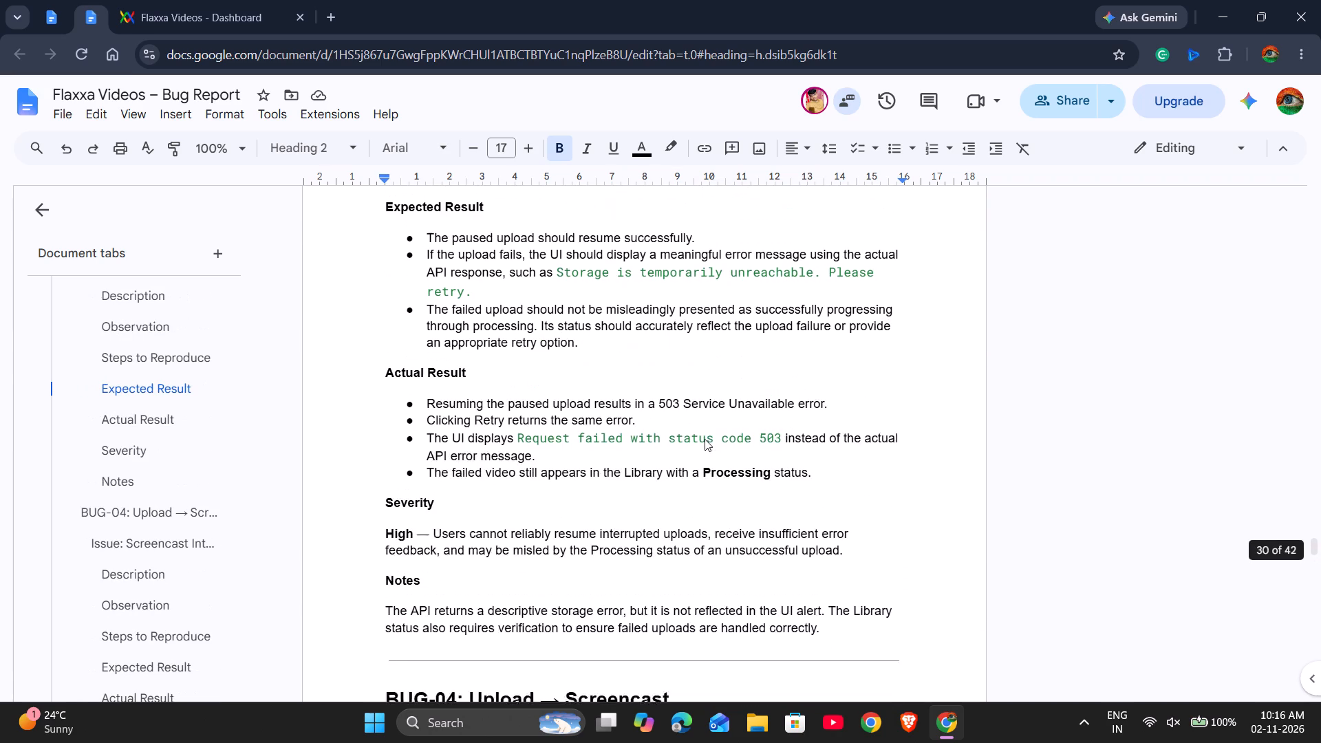
scroll(705, 439, "up", 5)
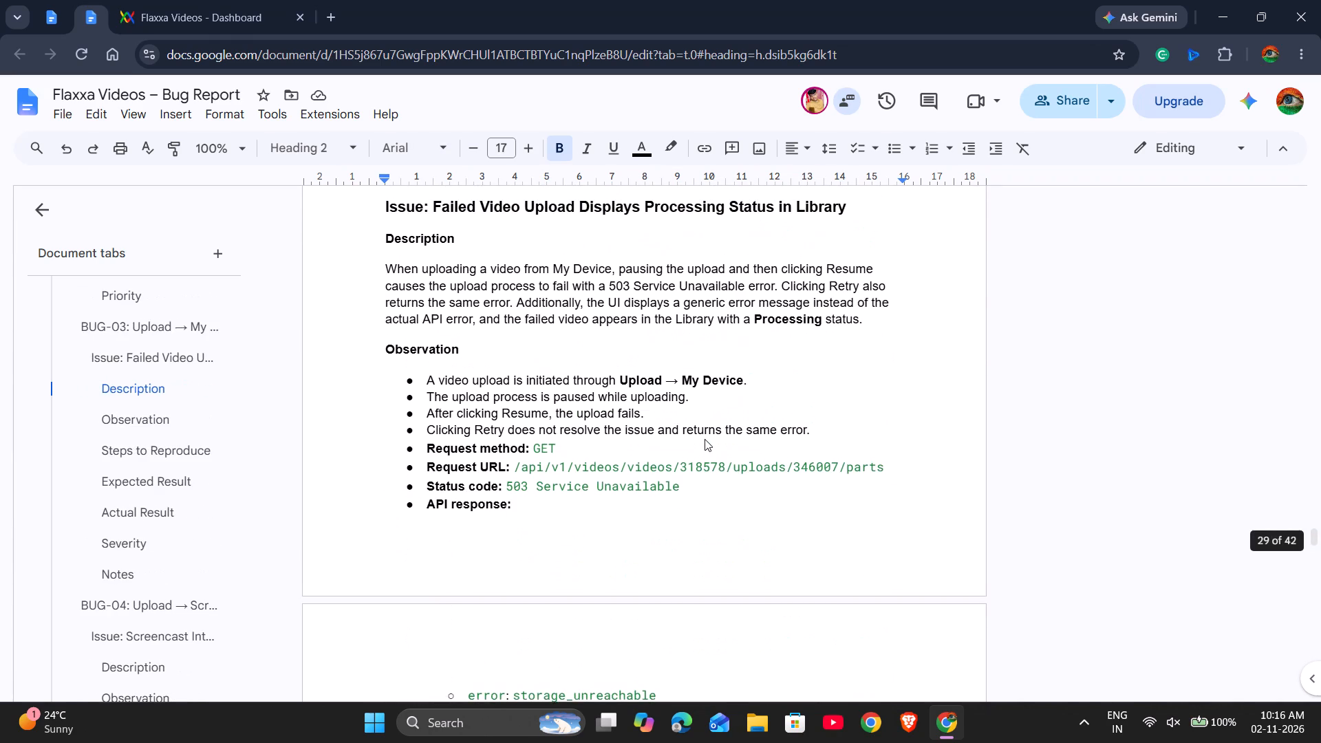
scroll(705, 439, "up", 5)
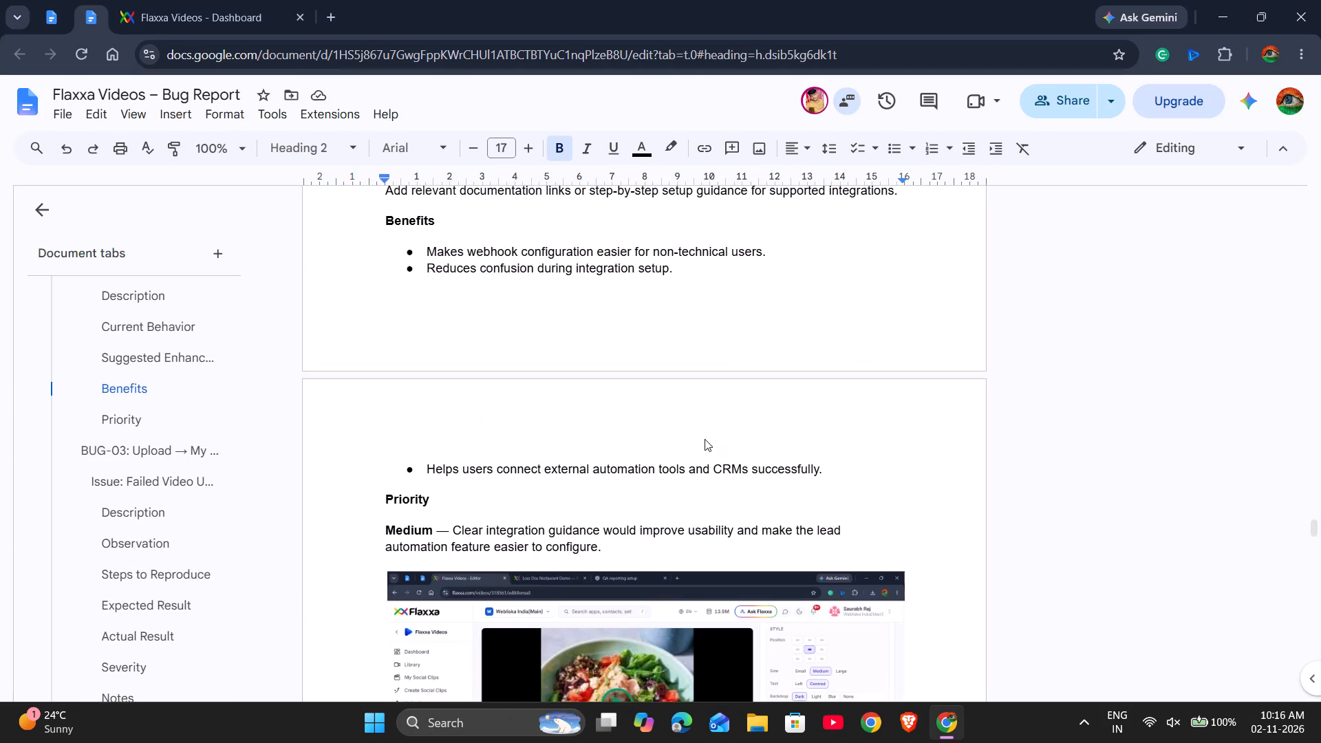
scroll(705, 439, "up", 8)
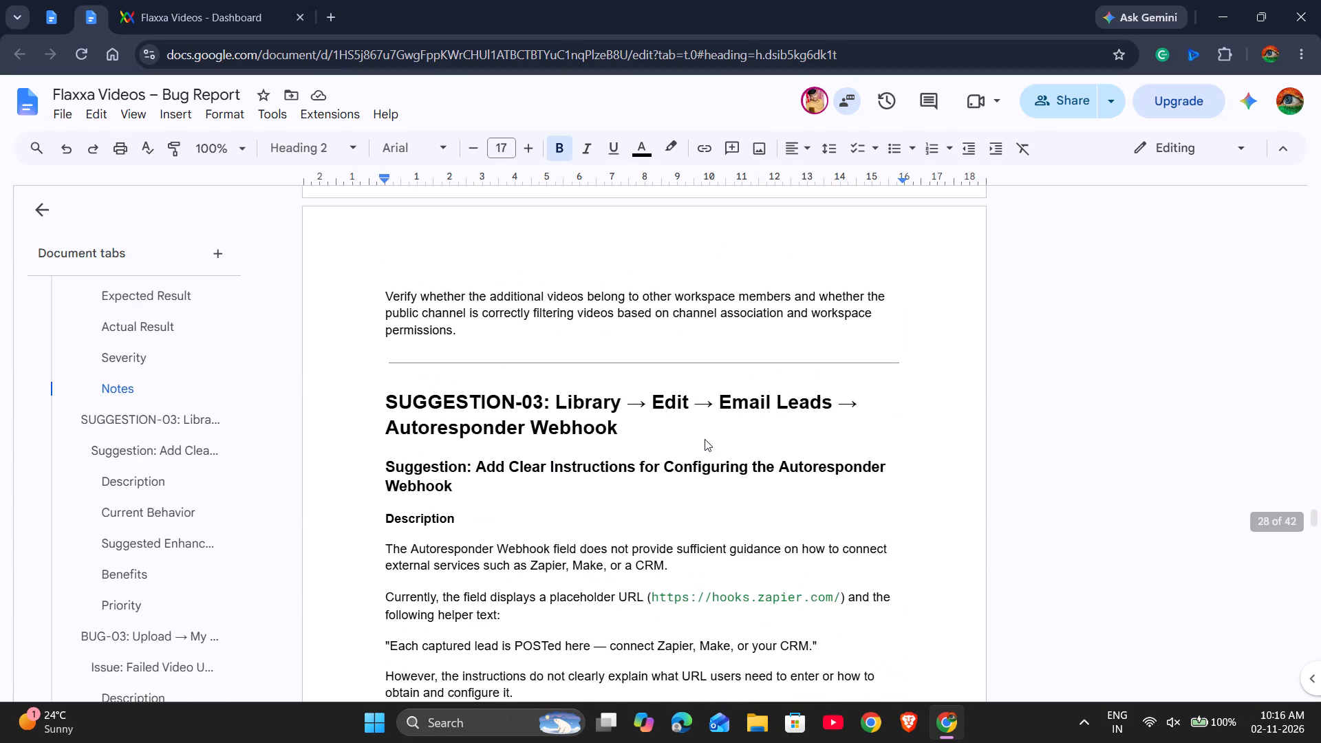
scroll(705, 439, "up", 10)
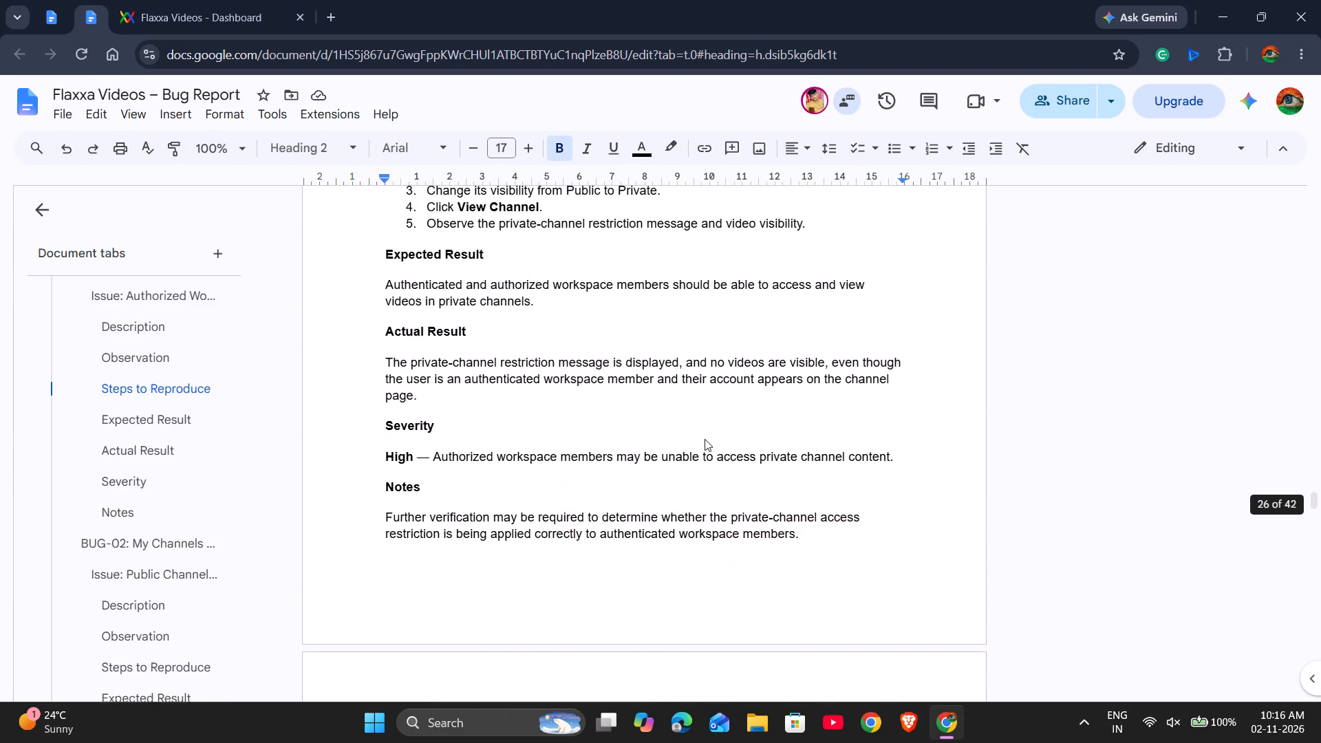
scroll(705, 439, "up", 7)
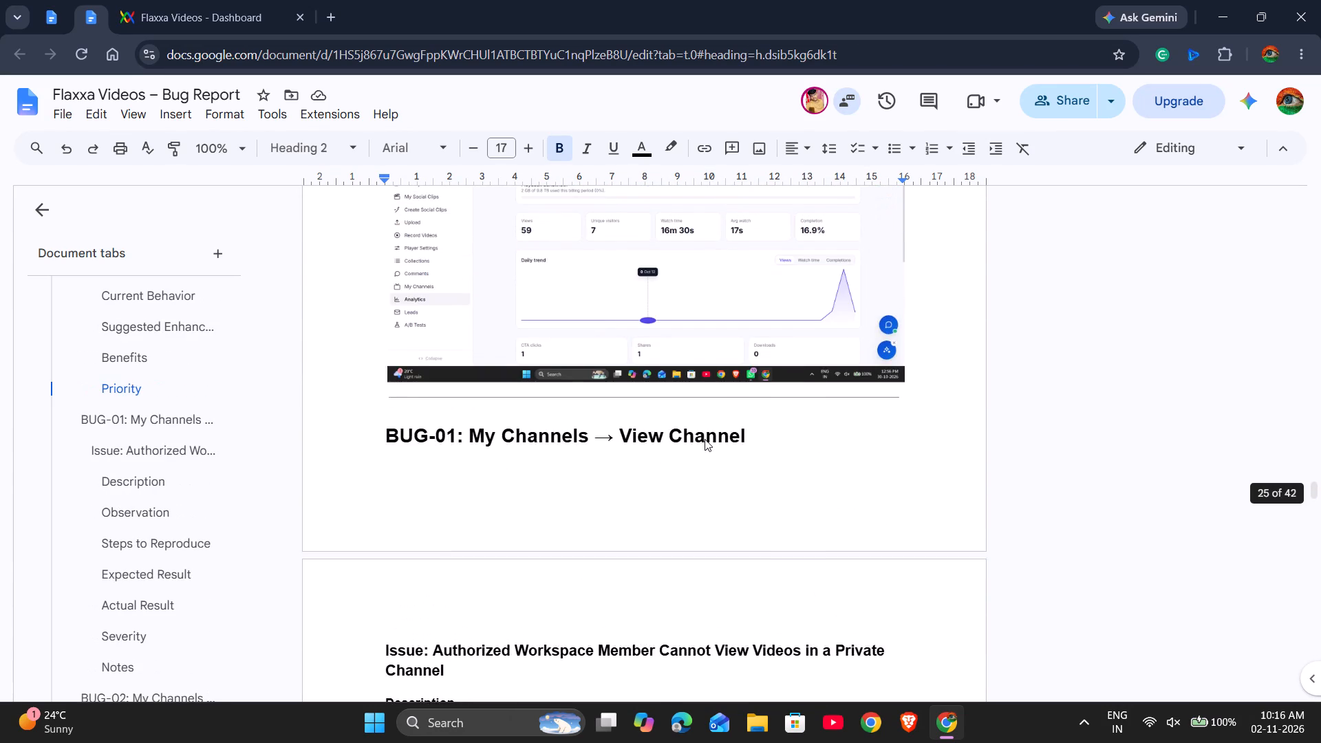
scroll(705, 439, "up", 8)
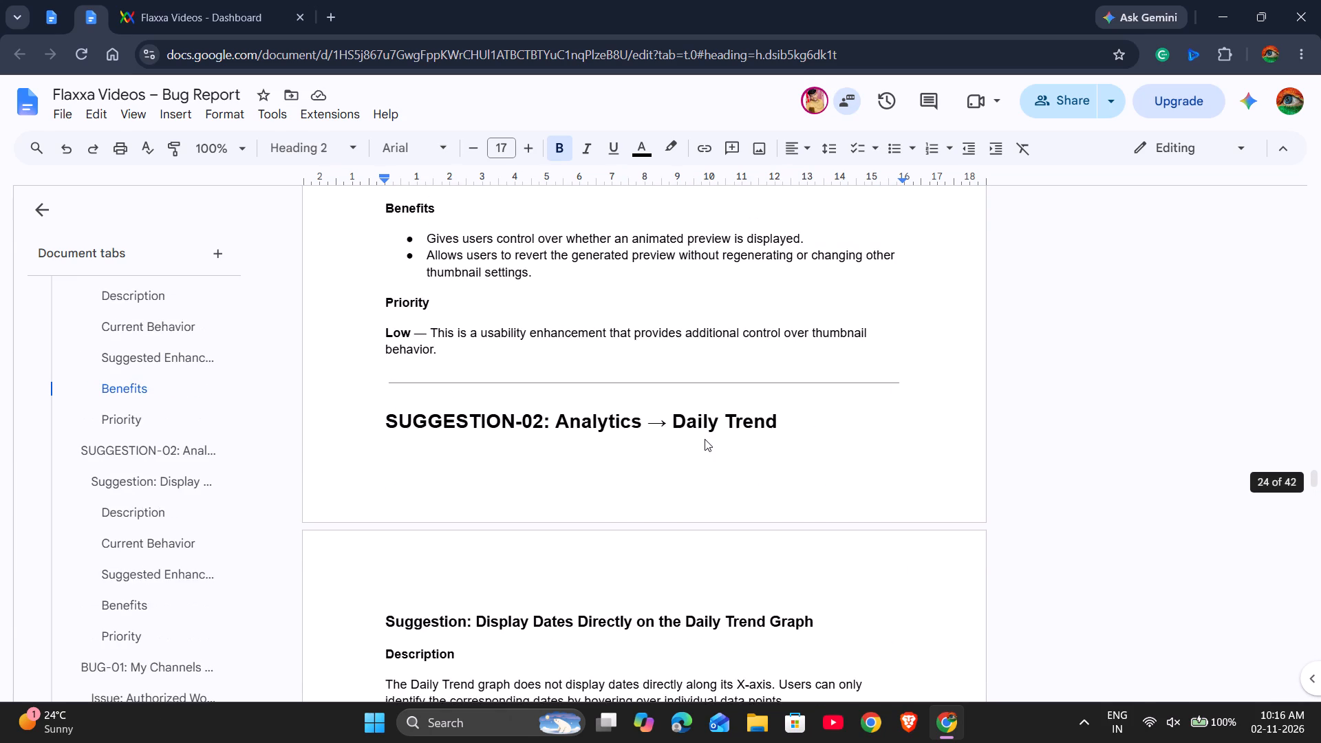
scroll(705, 439, "up", 3)
scroll(705, 439, "down", 1)
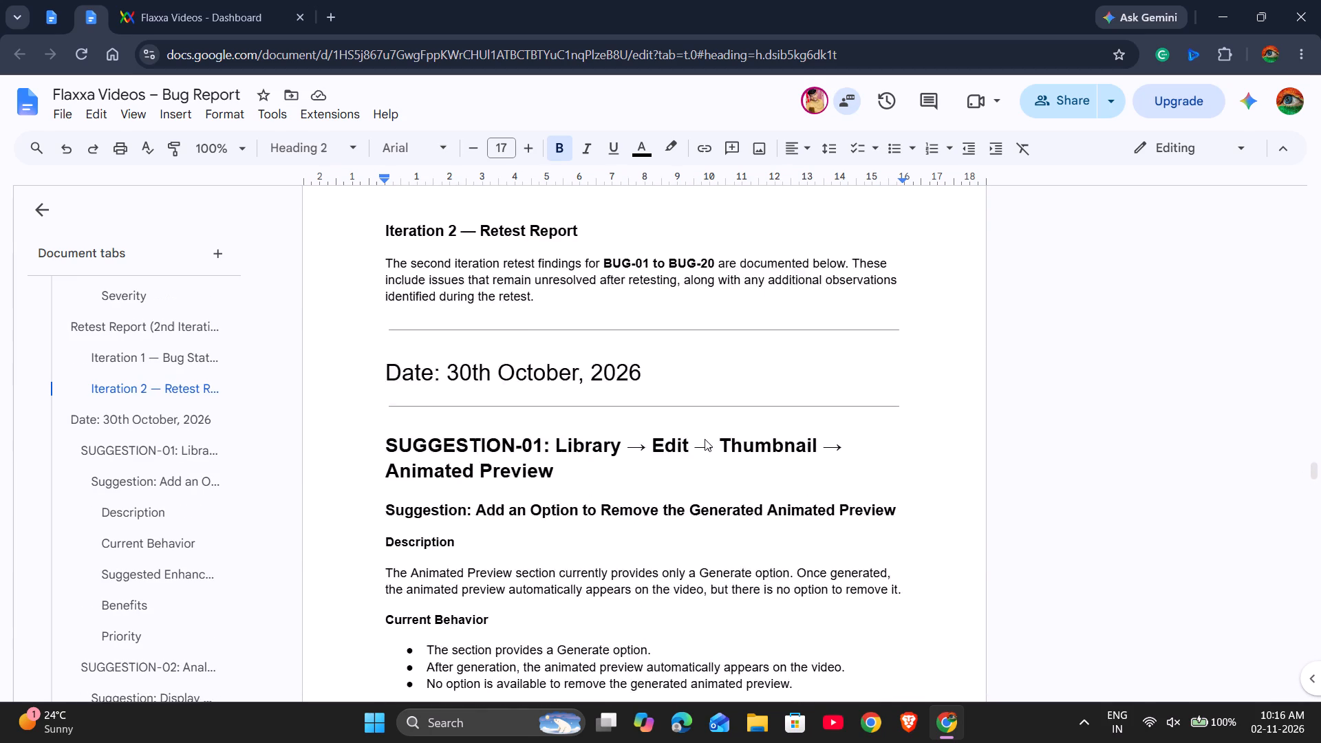
scroll(705, 439, "down", 1)
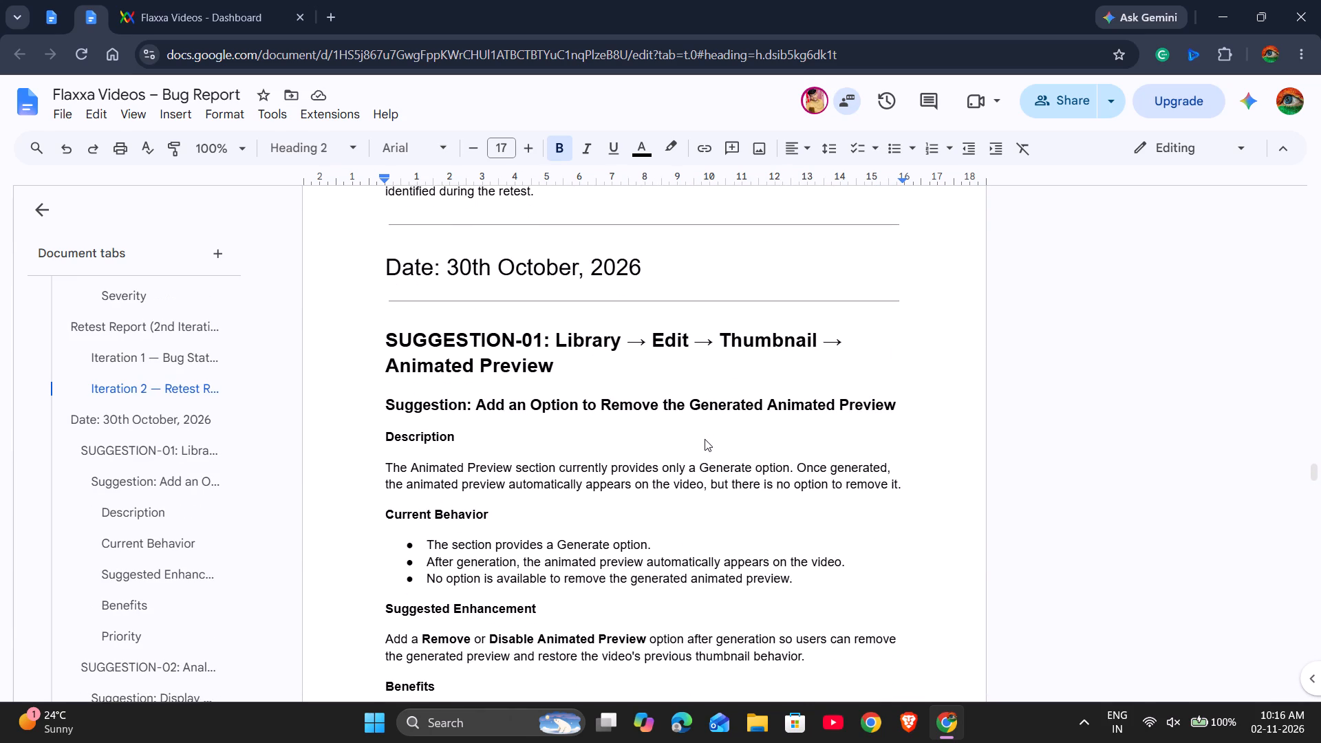
scroll(705, 439, "down", 1)
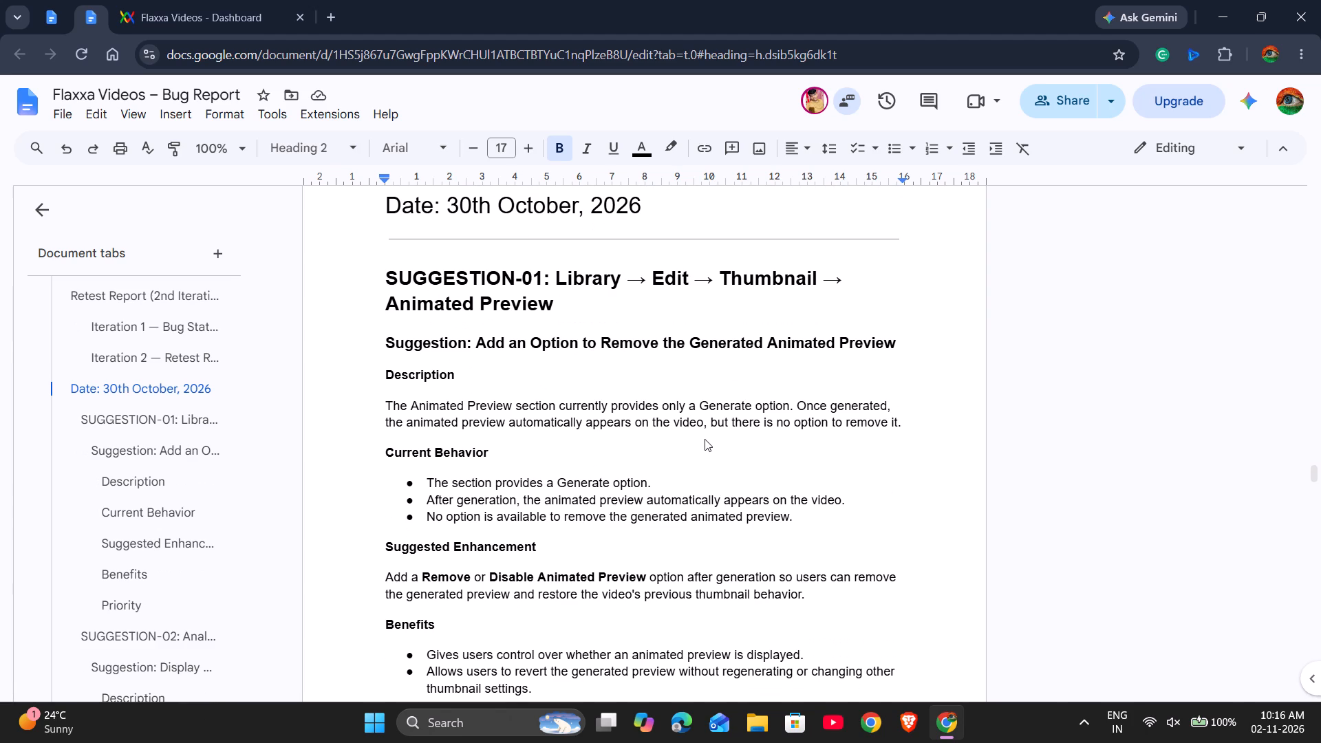
Return to the Flaxxa Videos dashboard, open the developer tools, and bring up the page's reload options.
left_click(282, 6)
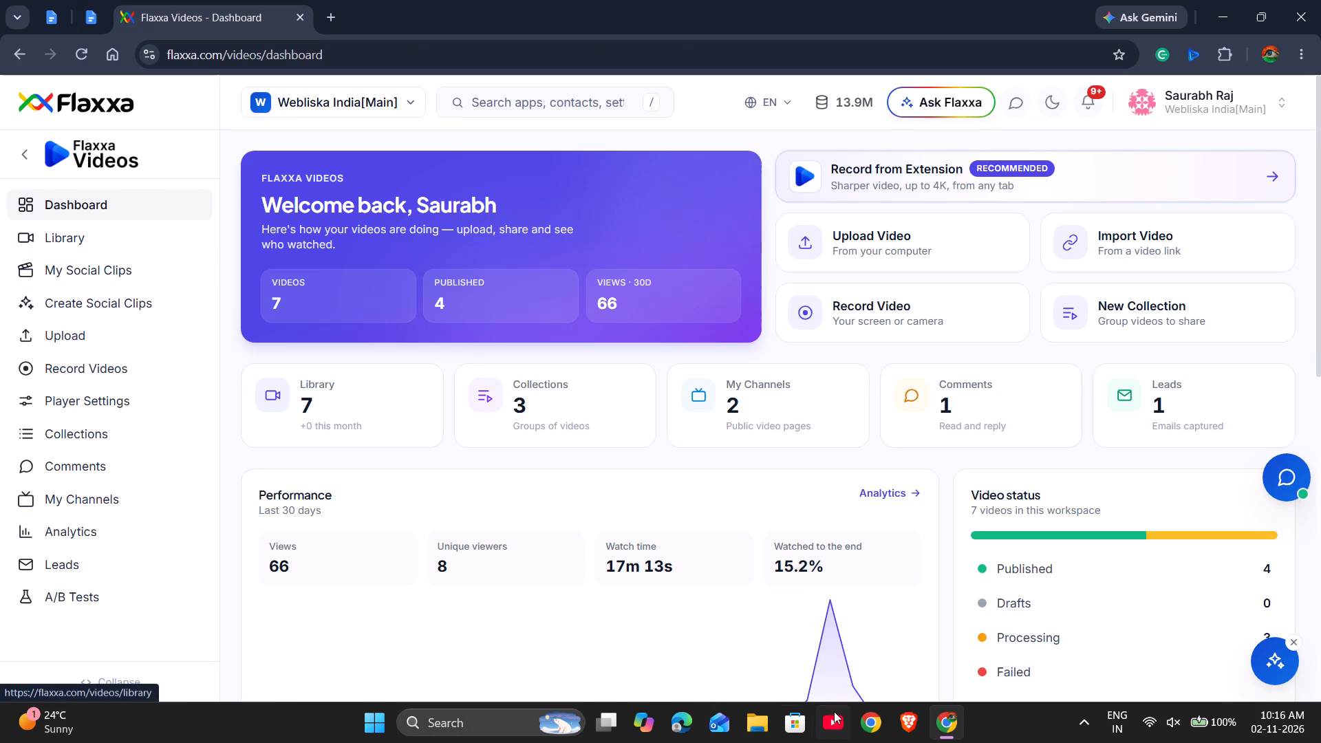
key("ctrl+shift+i")
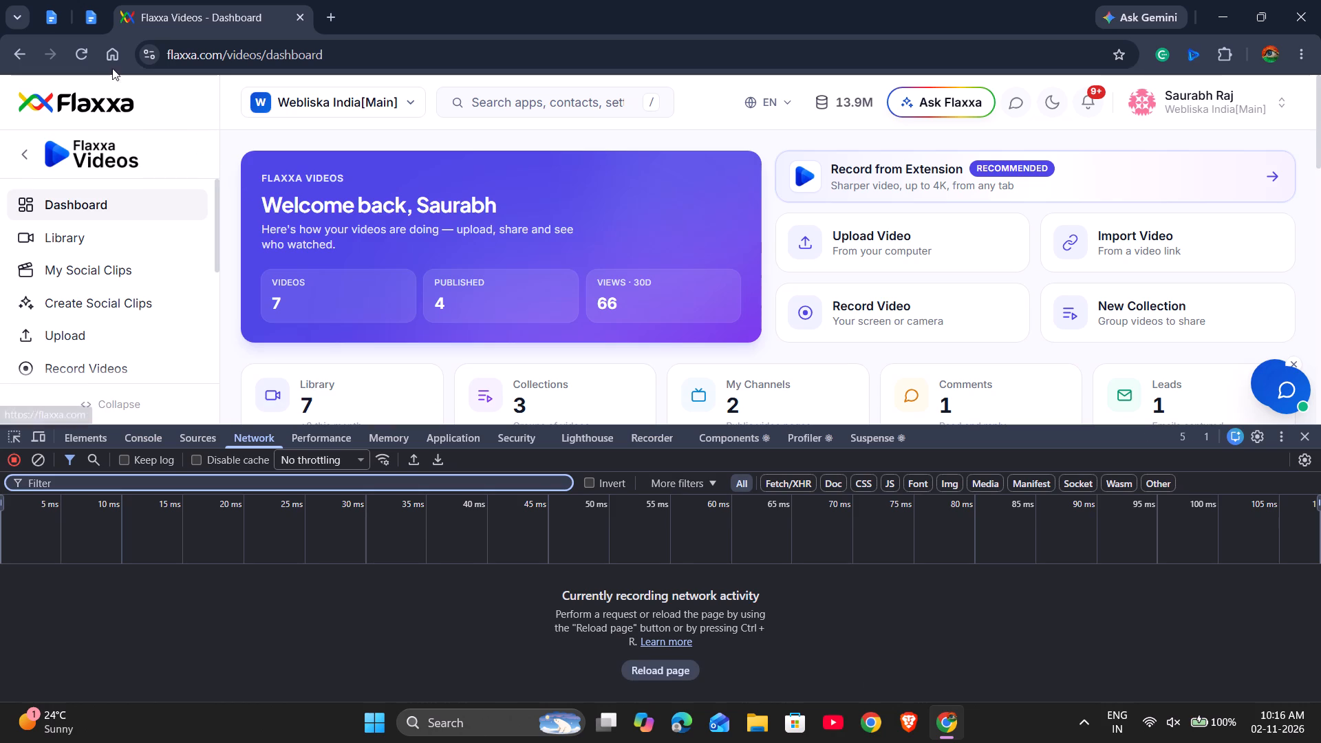
right_click(77, 56)
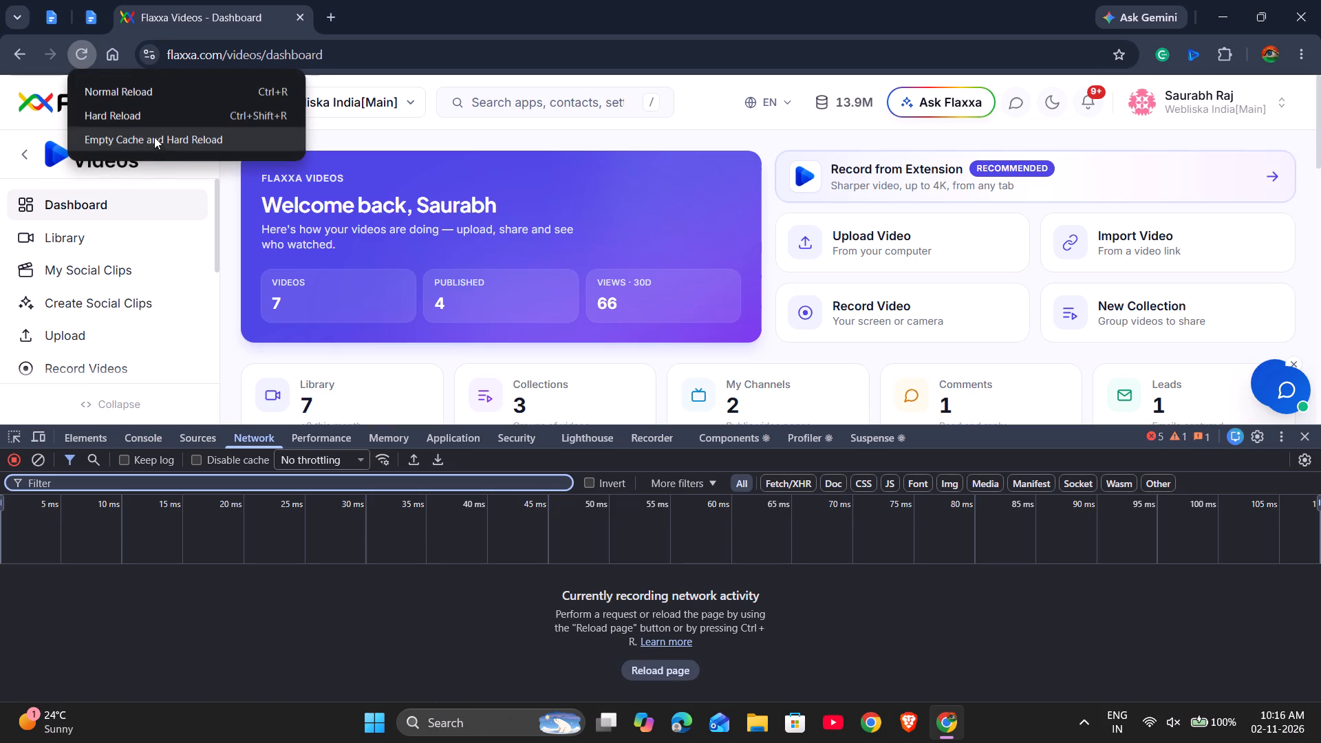
Empty the cache and hard reload the Flaxxa Videos dashboard, and close the developer tools once it has loaded.
left_click(158, 137)
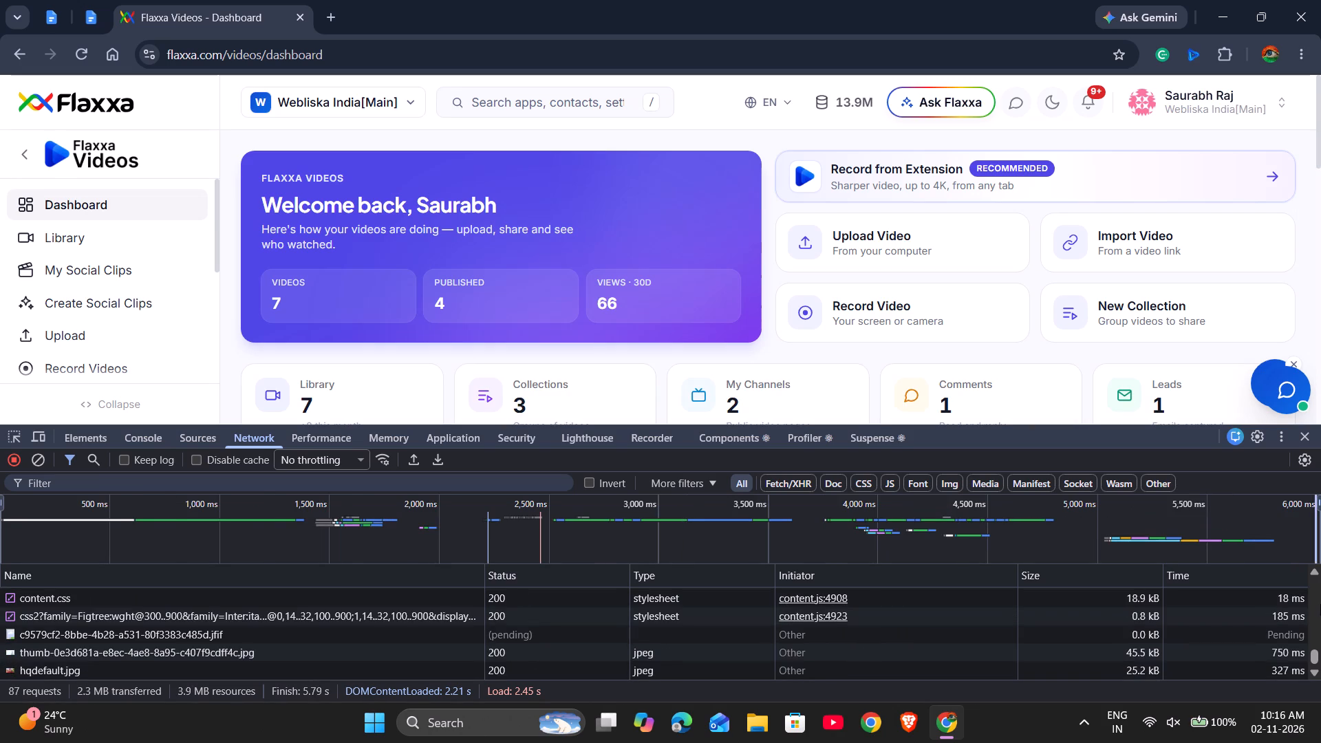
left_click(1305, 437)
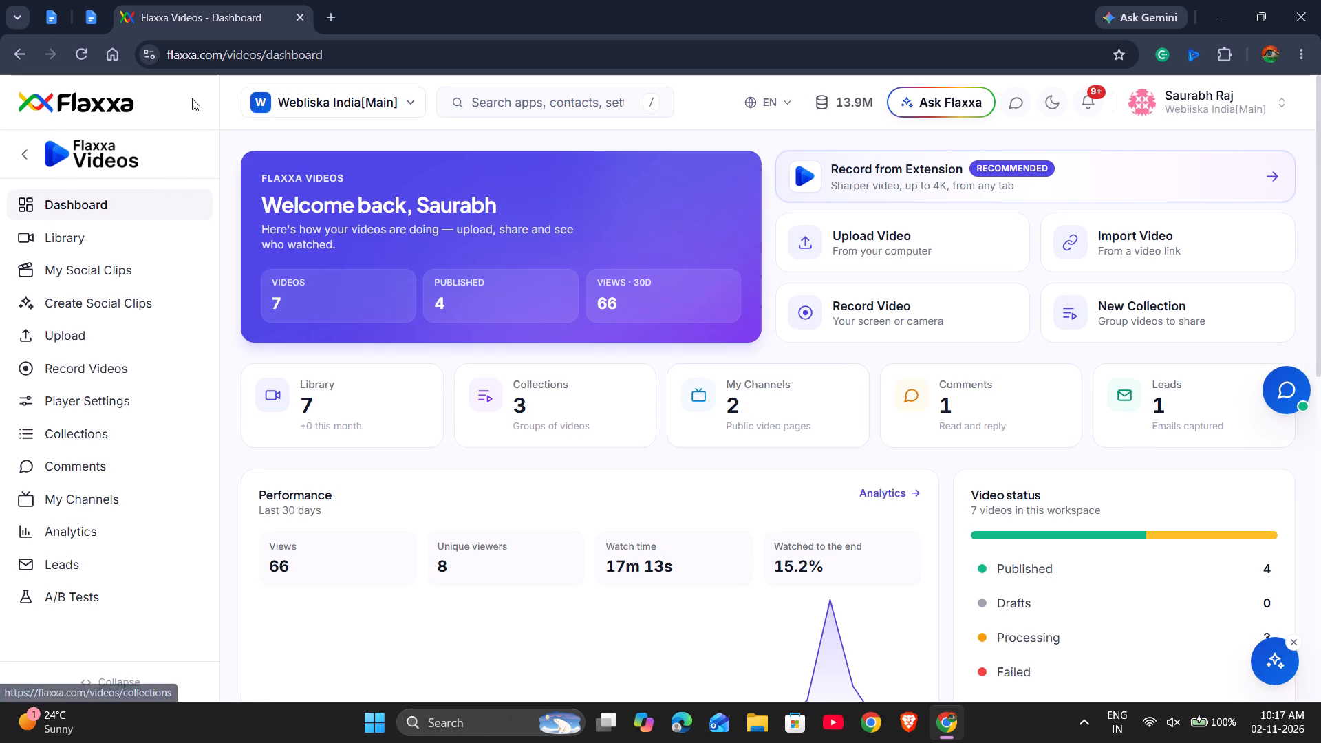
Reopen the developer tools, perform a hard reload of the dashboard without emptying the cache, and close the tools.
right_click(82, 53)
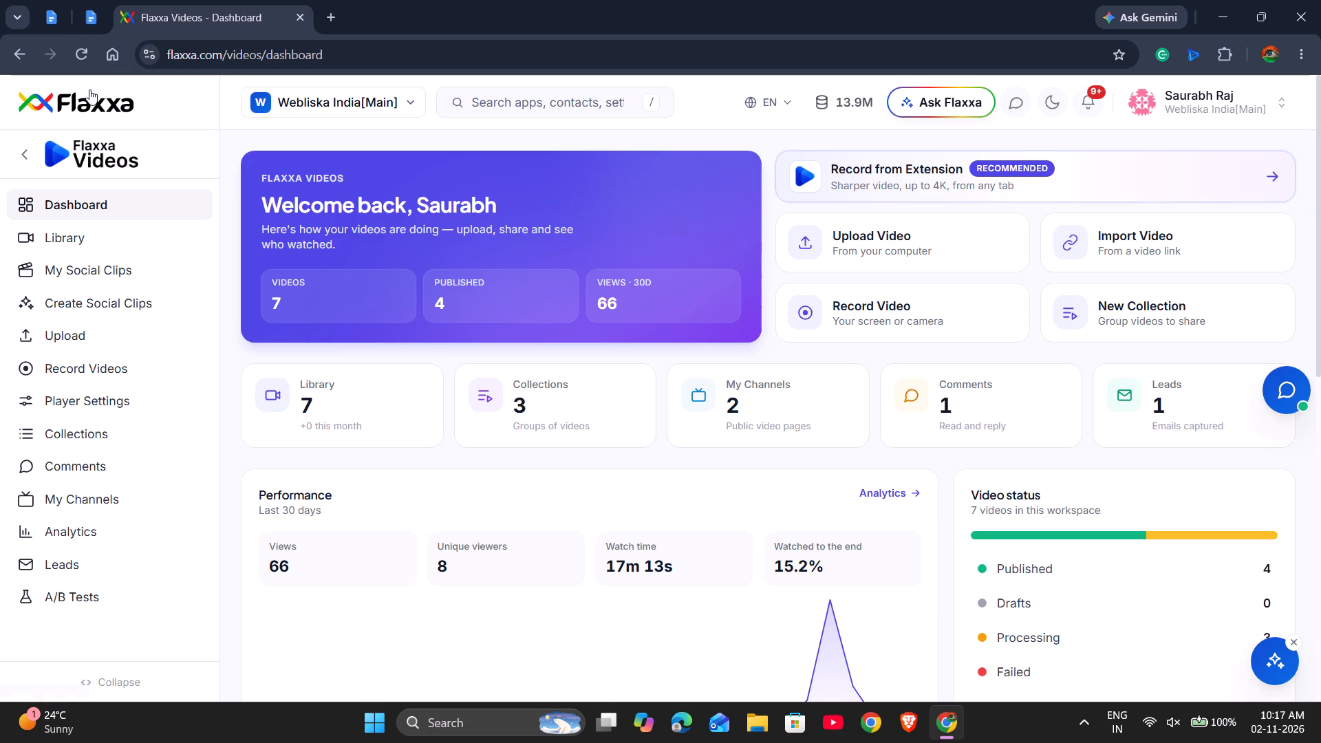
key("ctrl+shift+i")
right_click(85, 54)
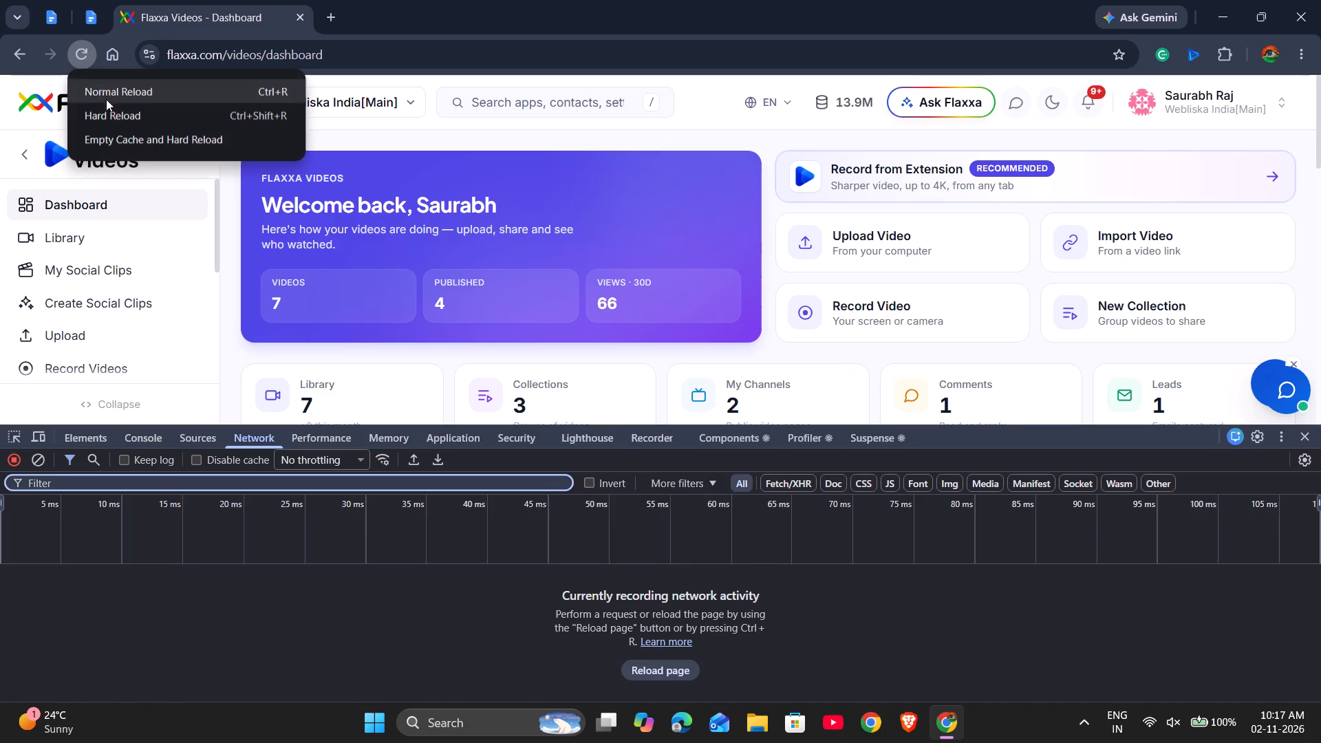
left_click(117, 111)
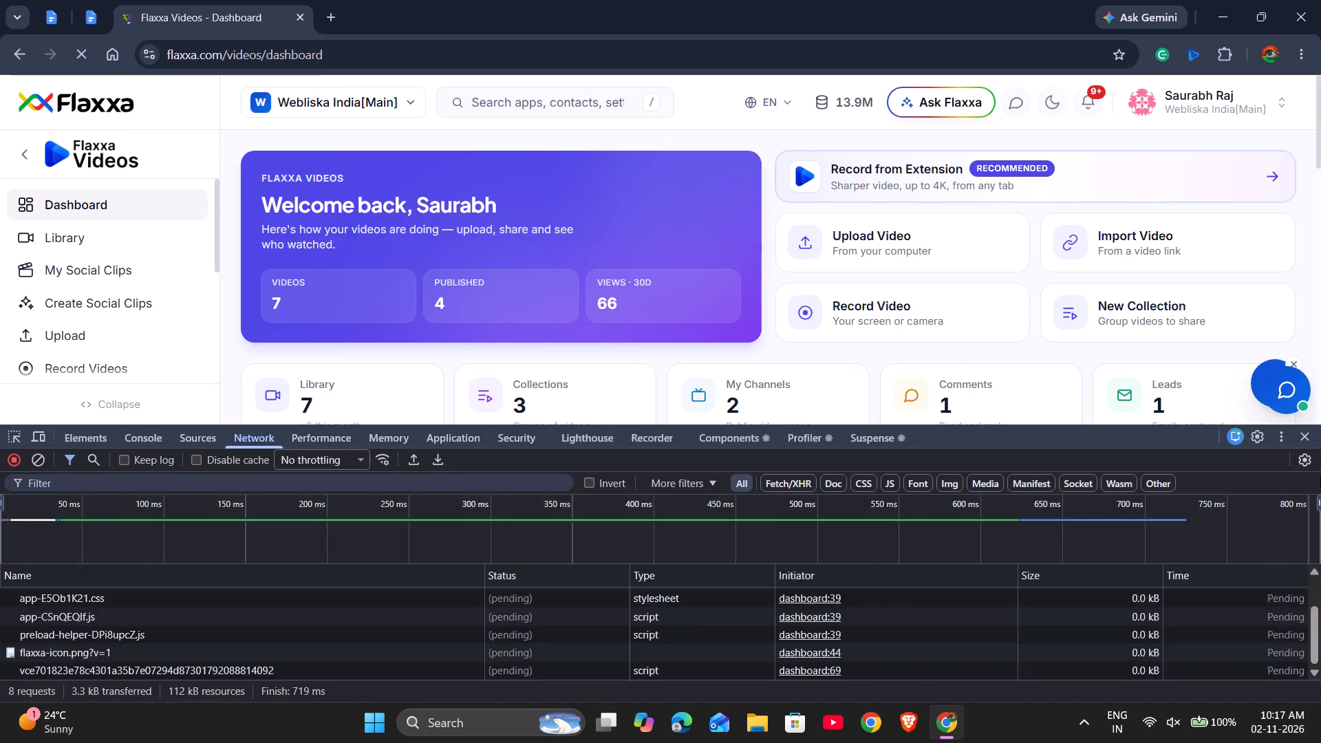
left_click(1307, 436)
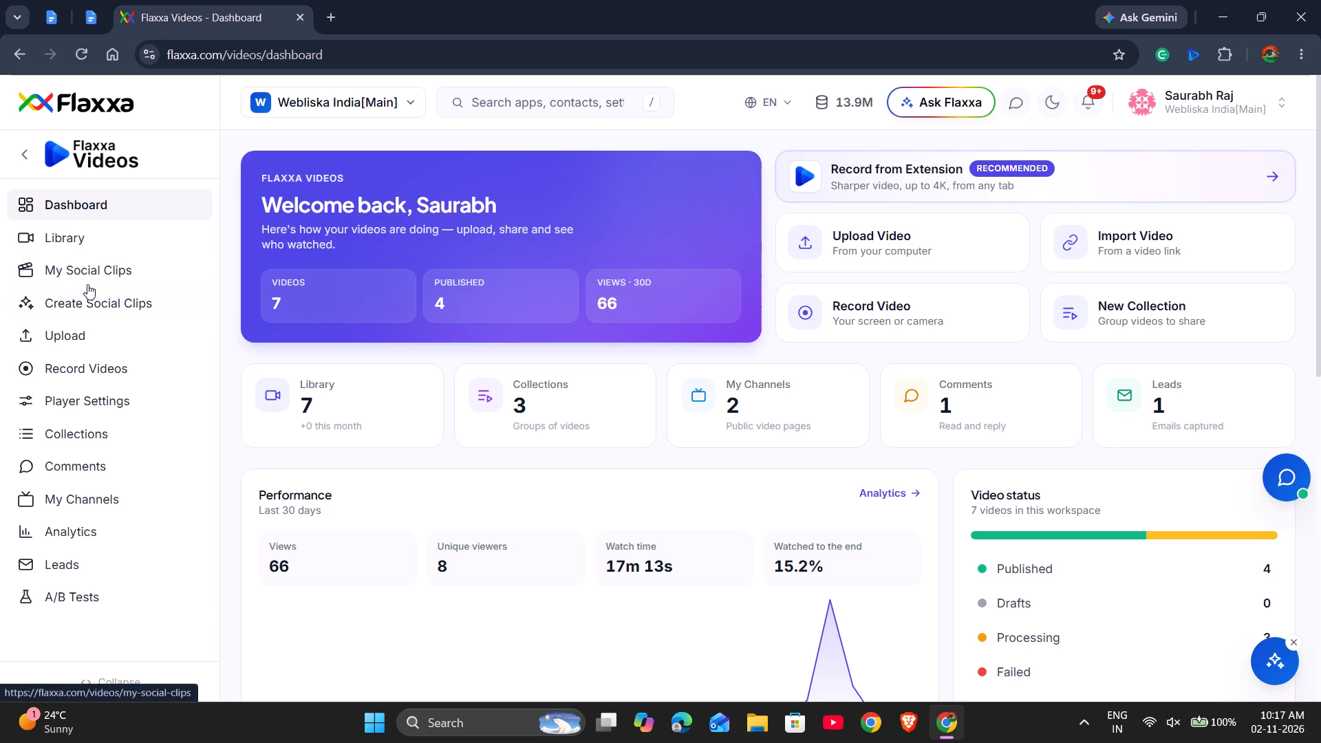
Open the video "Recording Oct 30, 2026, 12:19 PM" from the Library for editing.
left_click(77, 241)
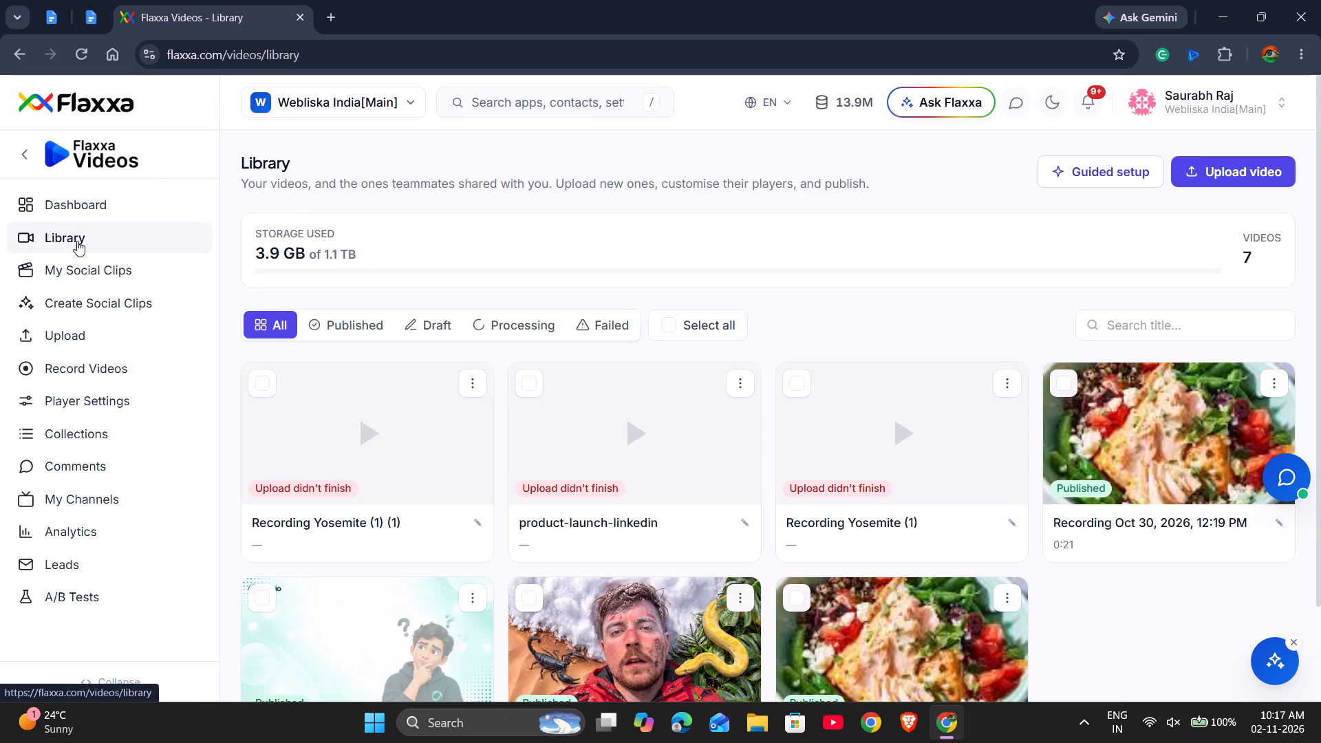
scroll(716, 509, "down", 1)
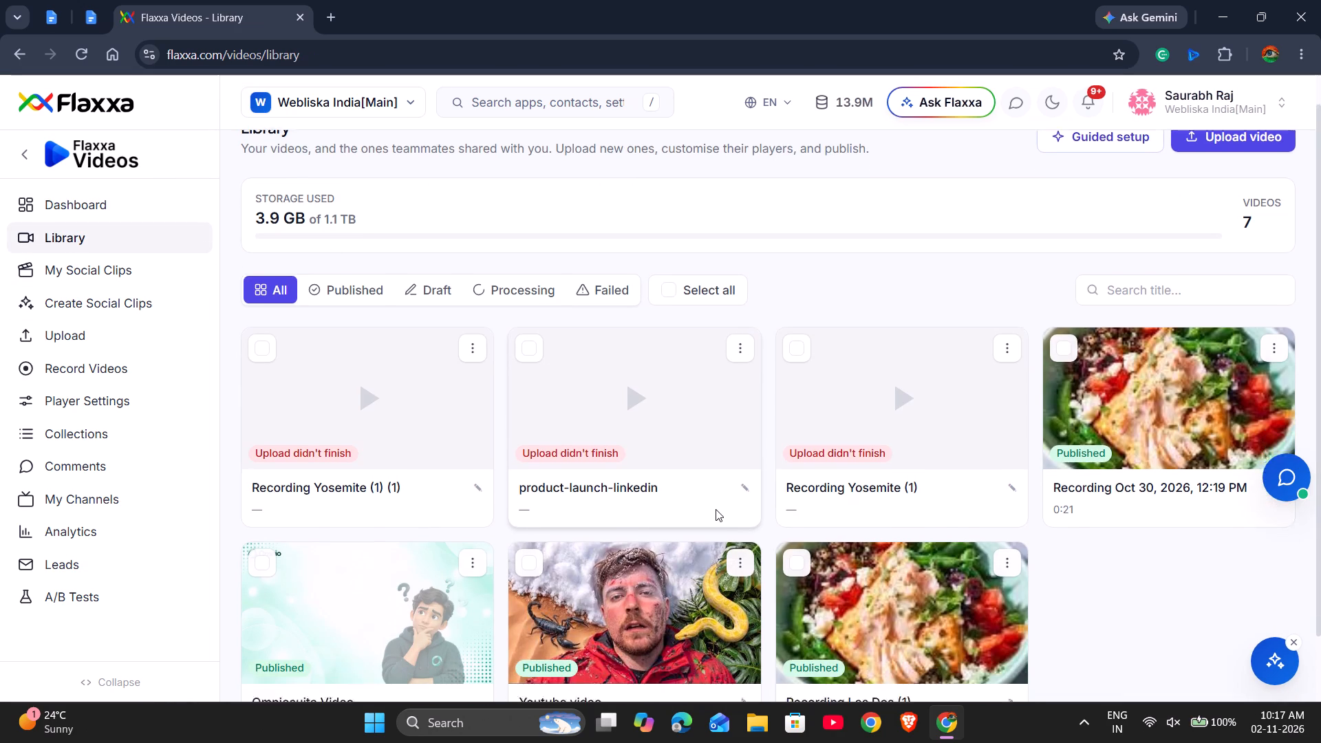
scroll(716, 509, "down", 1)
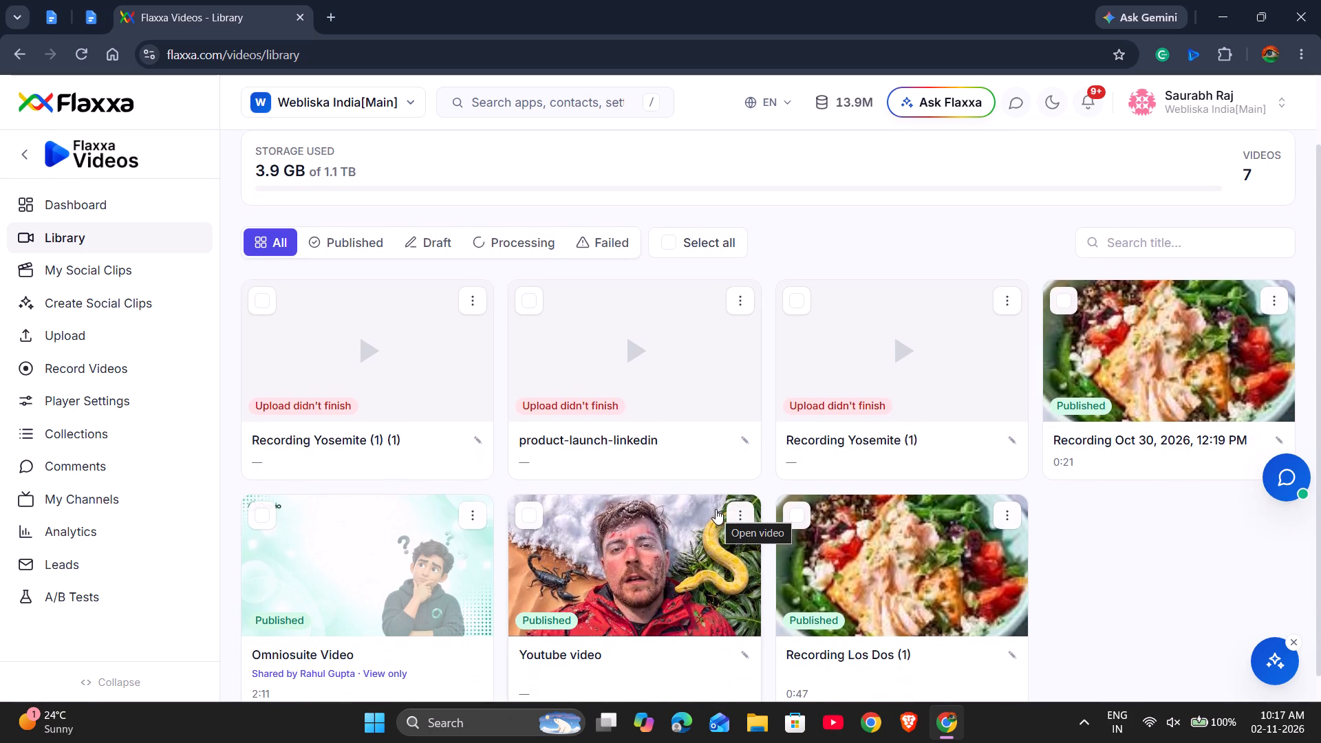
scroll(716, 509, "down", 1)
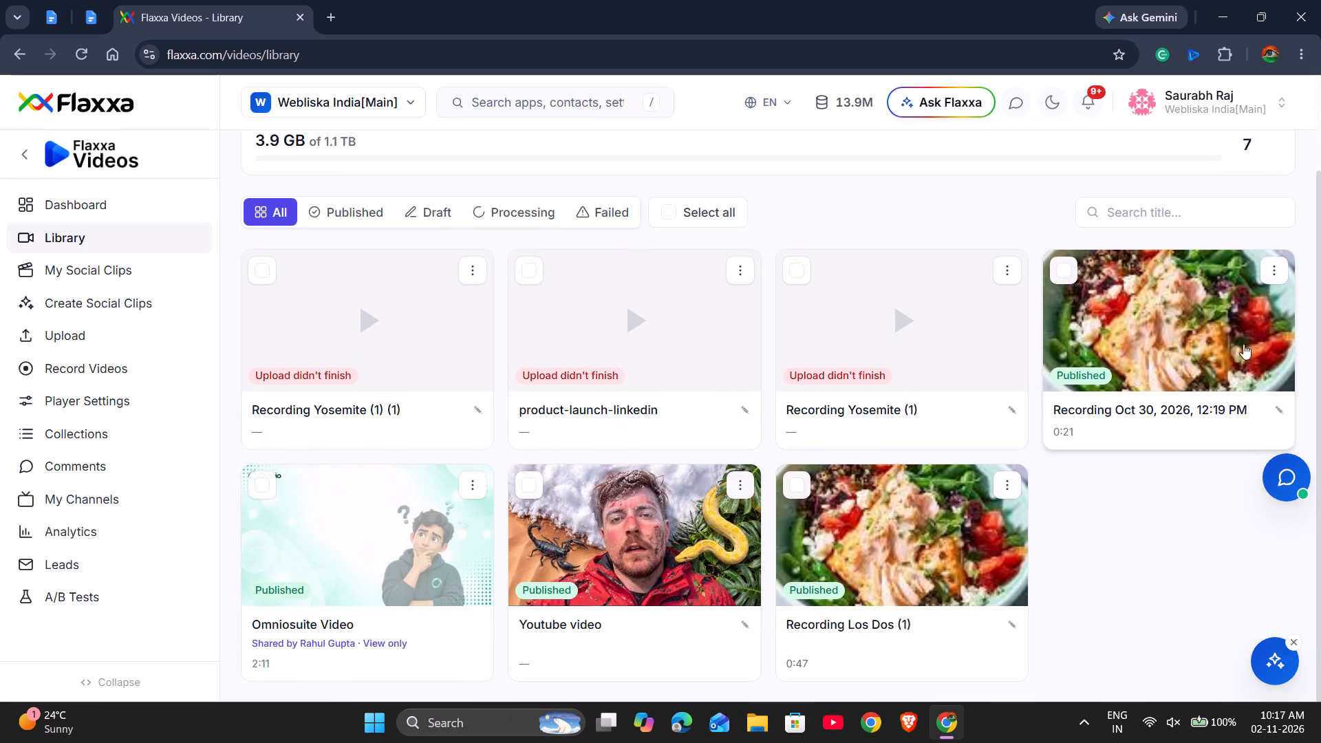
left_click(1268, 268)
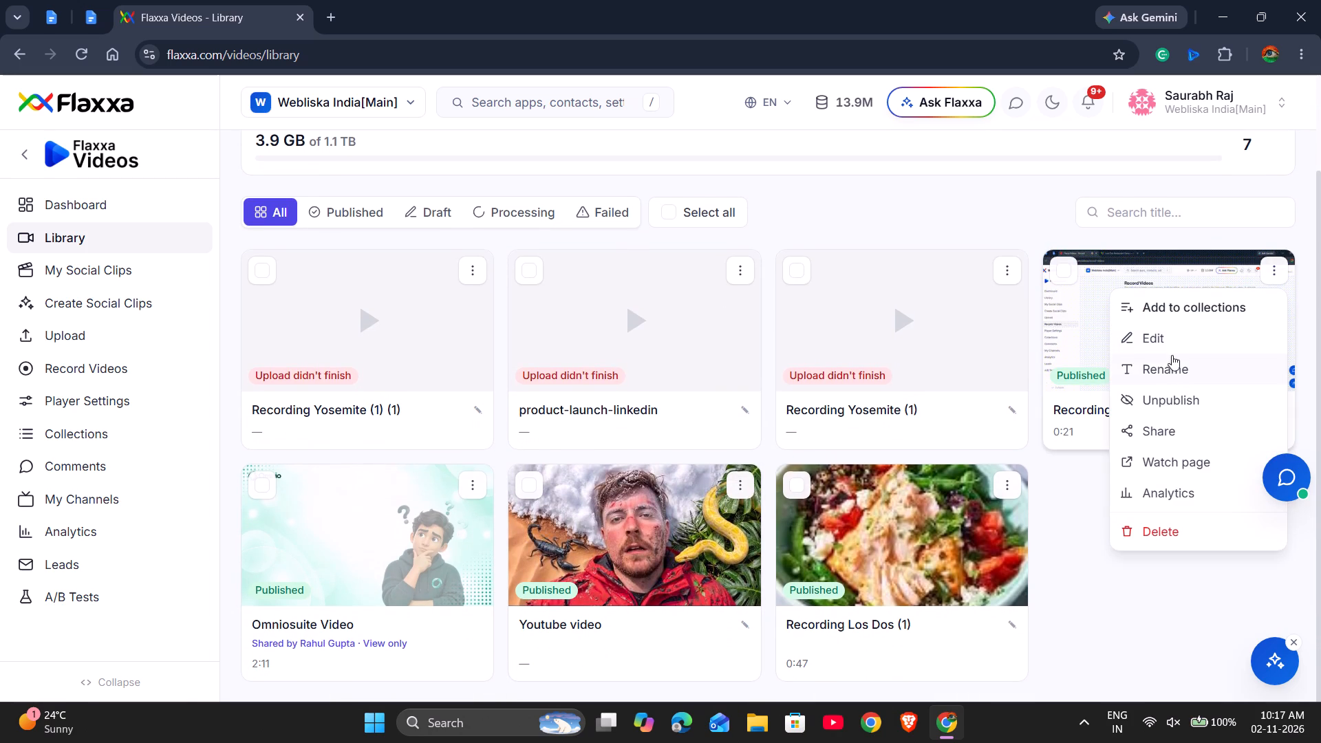
left_click(1167, 342)
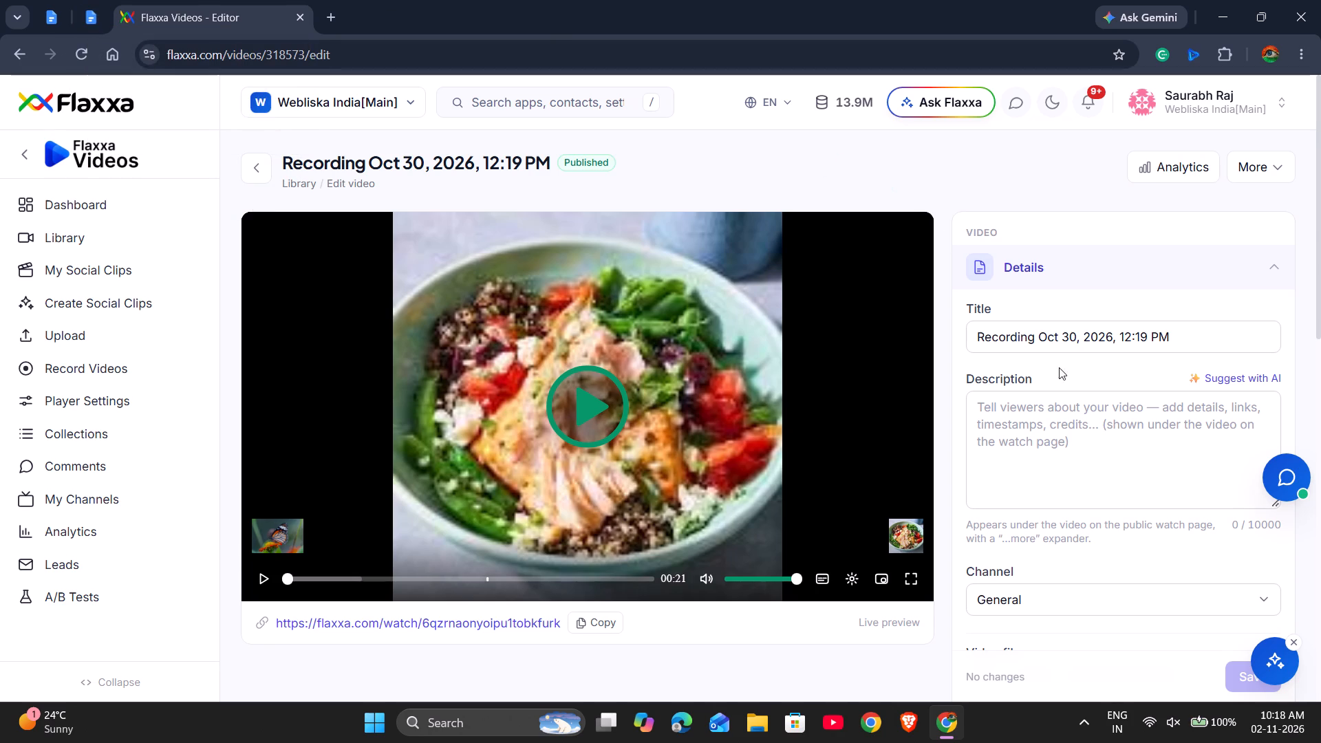
Remove the animated preview in the Thumbnail settings of "Recording Oct 30, 2026, 12:19 PM" and confirm the removal.
scroll(1087, 429, "down", 3)
left_click(1066, 456)
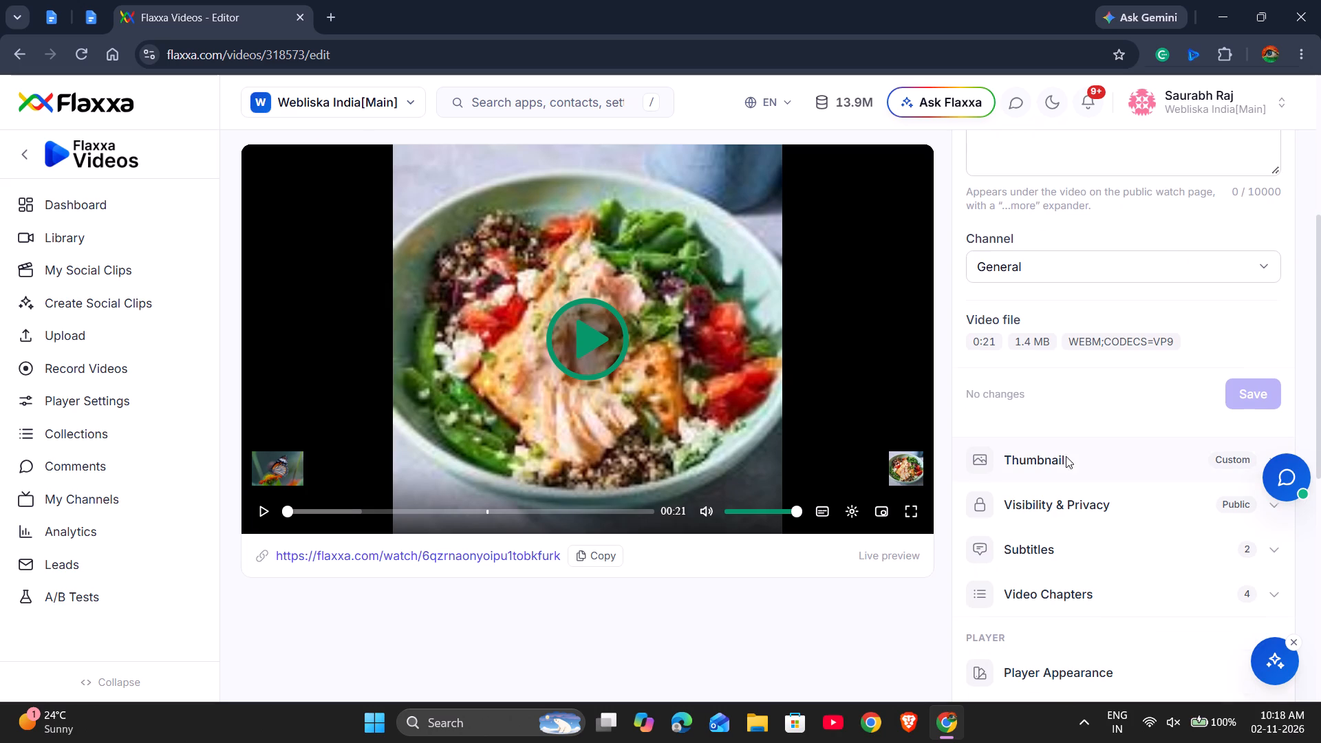
scroll(1066, 456, "down", 5)
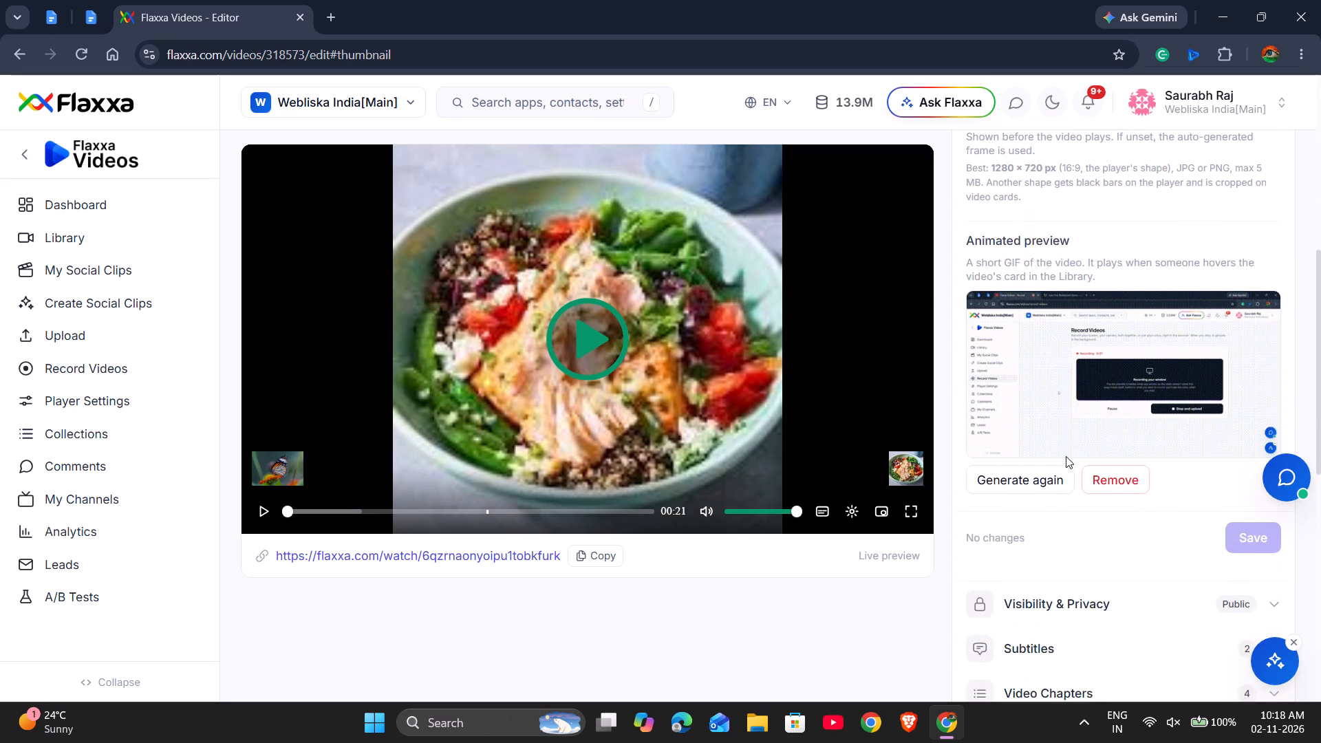
scroll(1066, 456, "down", 1)
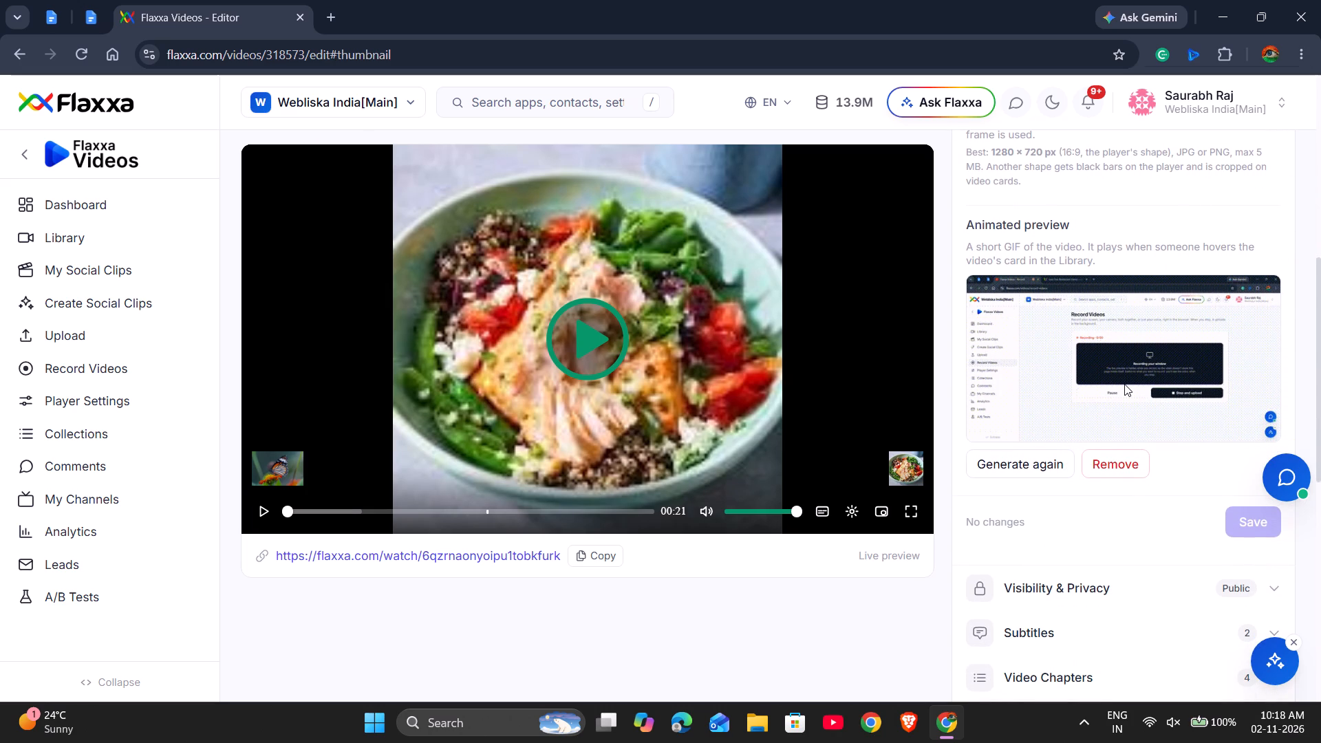
left_click(1126, 462)
left_click(773, 444)
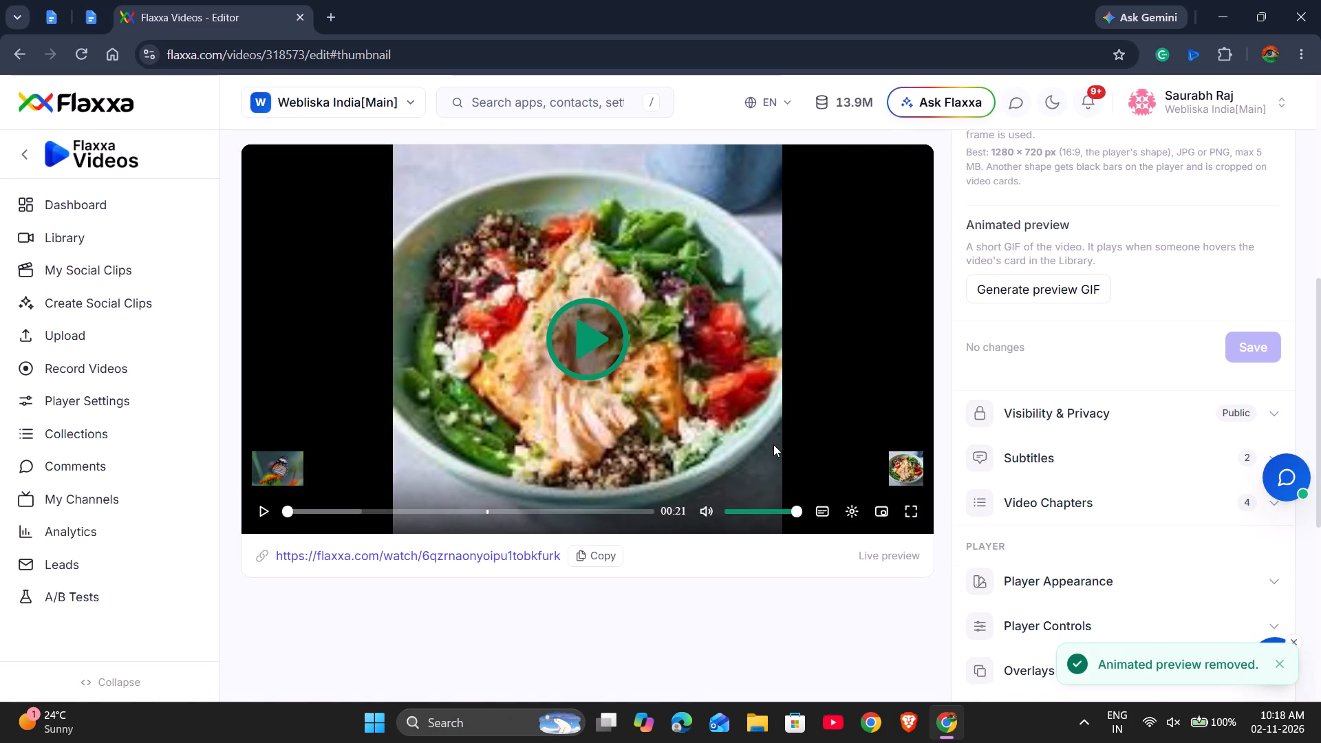
Review the video's poster image and Animated preview sections, and check its card in the Library.
scroll(1121, 364, "up", 6)
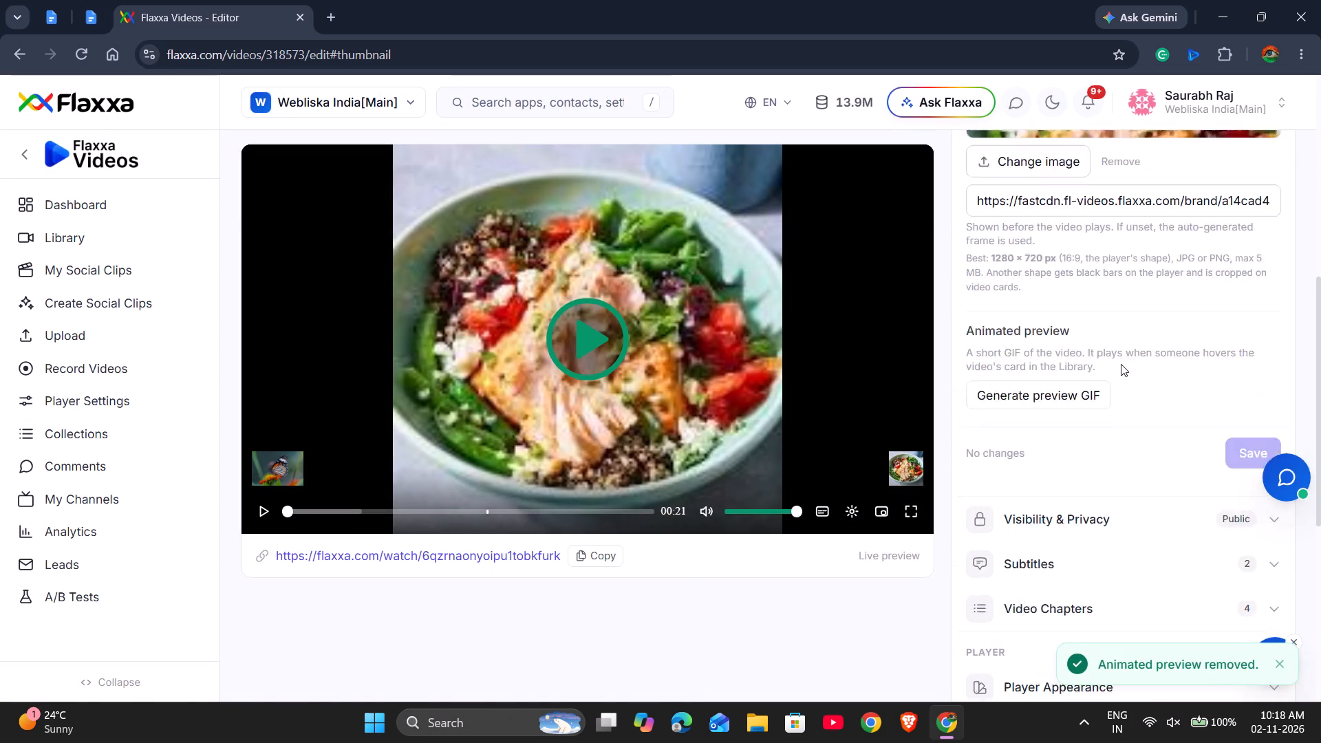
scroll(1121, 364, "up", 1)
scroll(1121, 364, "down", 9)
scroll(1121, 364, "up", 9)
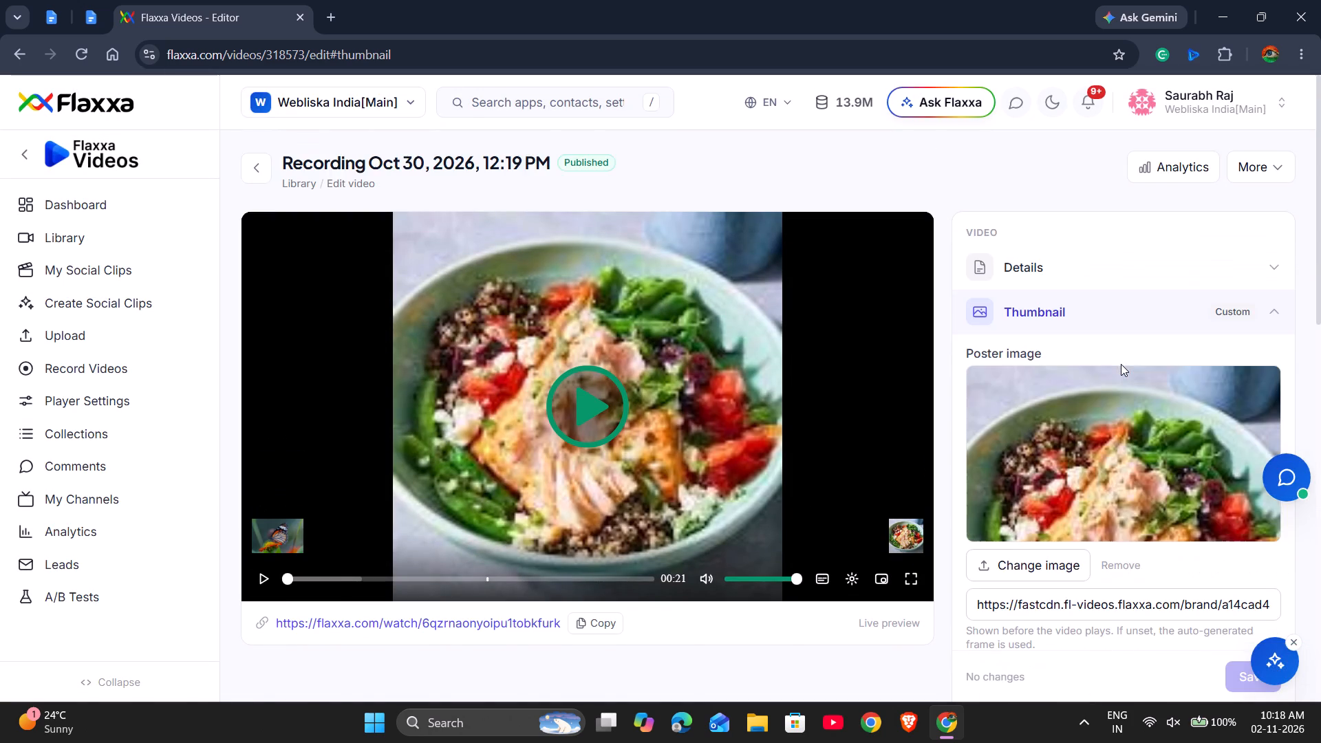
scroll(1121, 364, "down", 3)
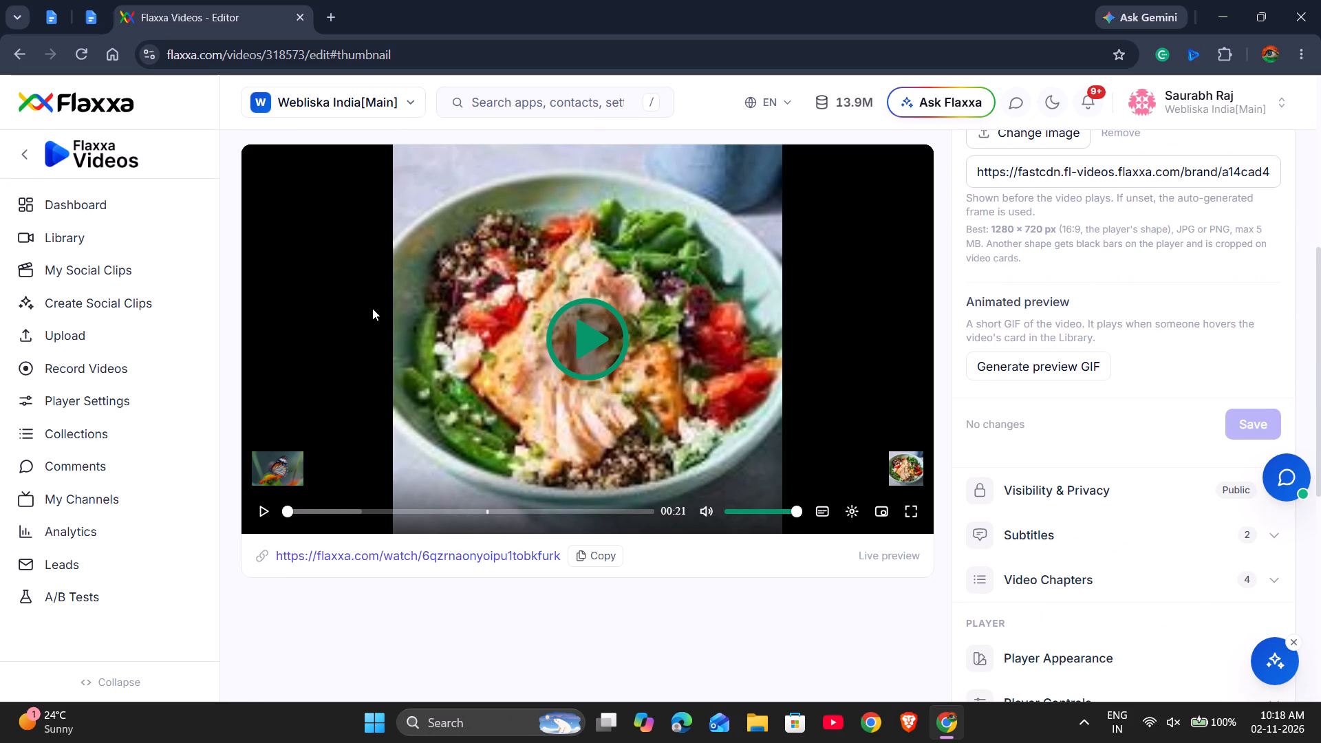
left_click(91, 238)
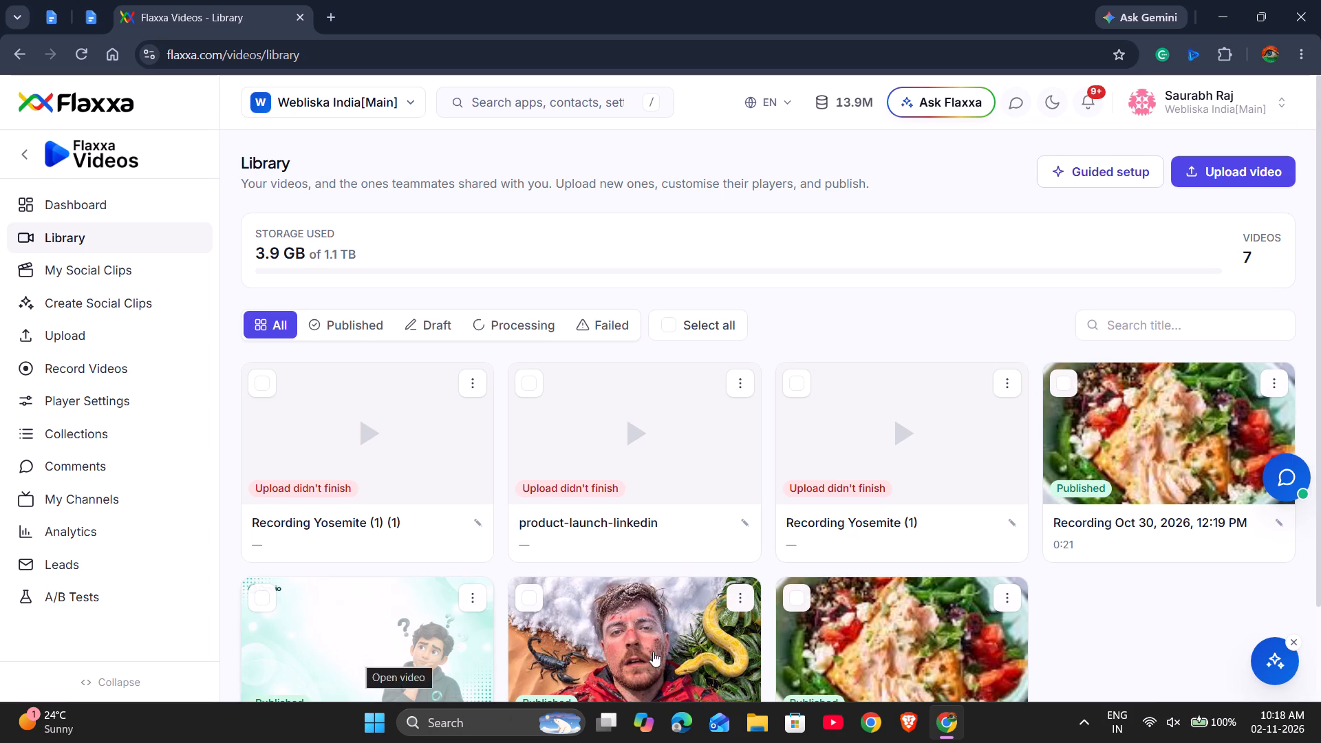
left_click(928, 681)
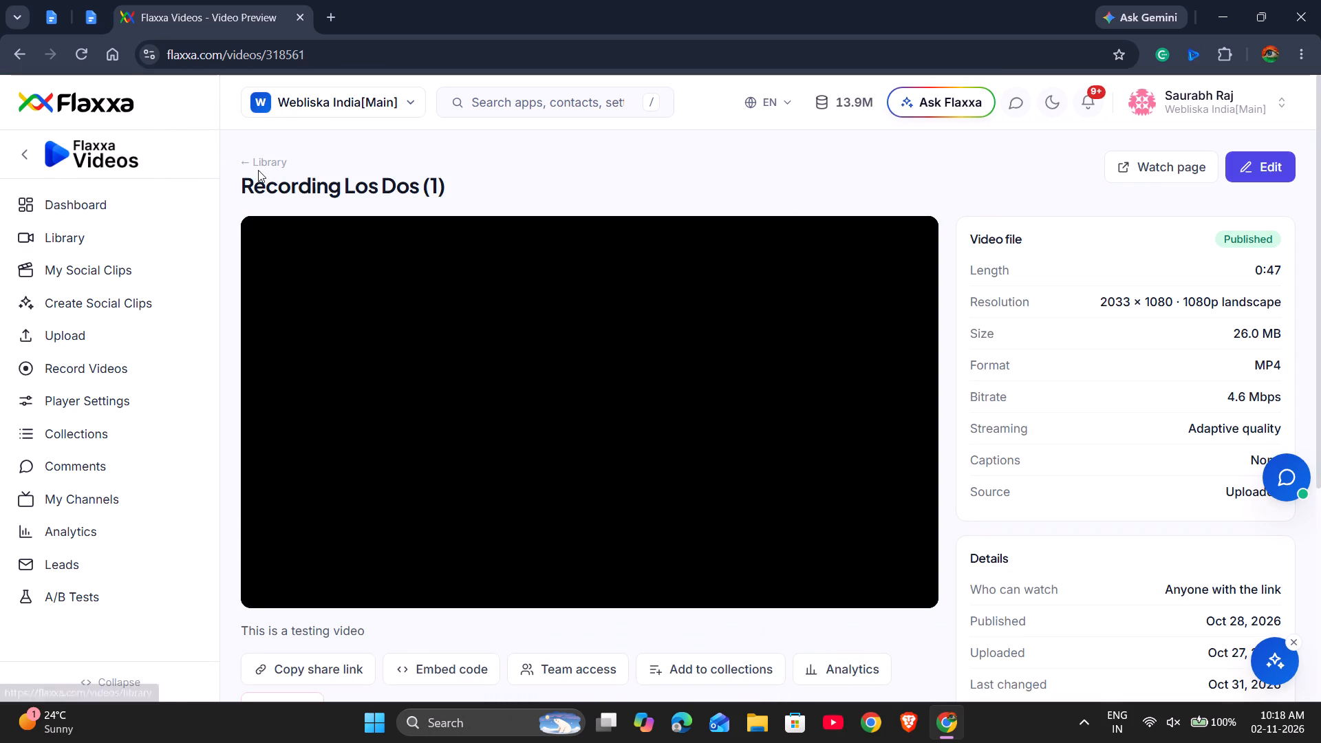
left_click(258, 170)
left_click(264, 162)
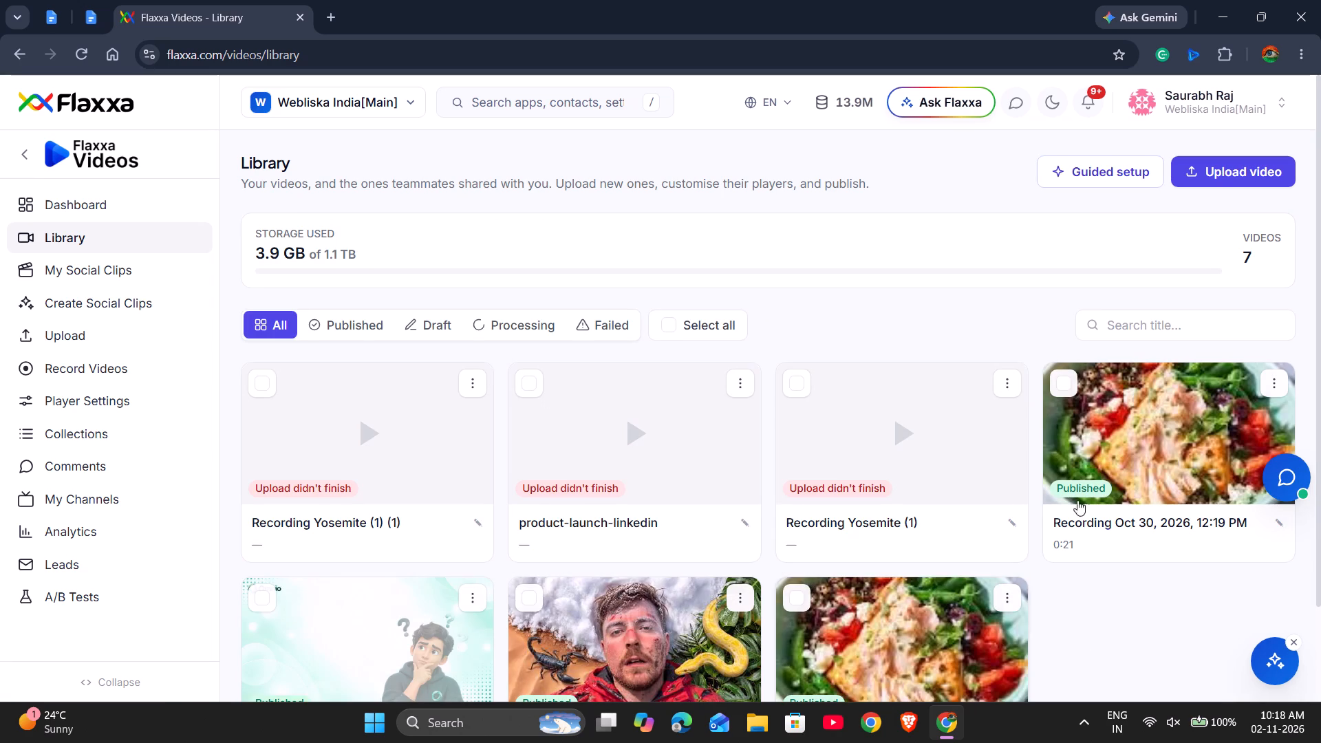
Reopen "Recording Oct 30, 2026, 12:19 PM" for editing and generate a preview GIF in its Thumbnail settings.
left_click(1277, 380)
left_click(1175, 445)
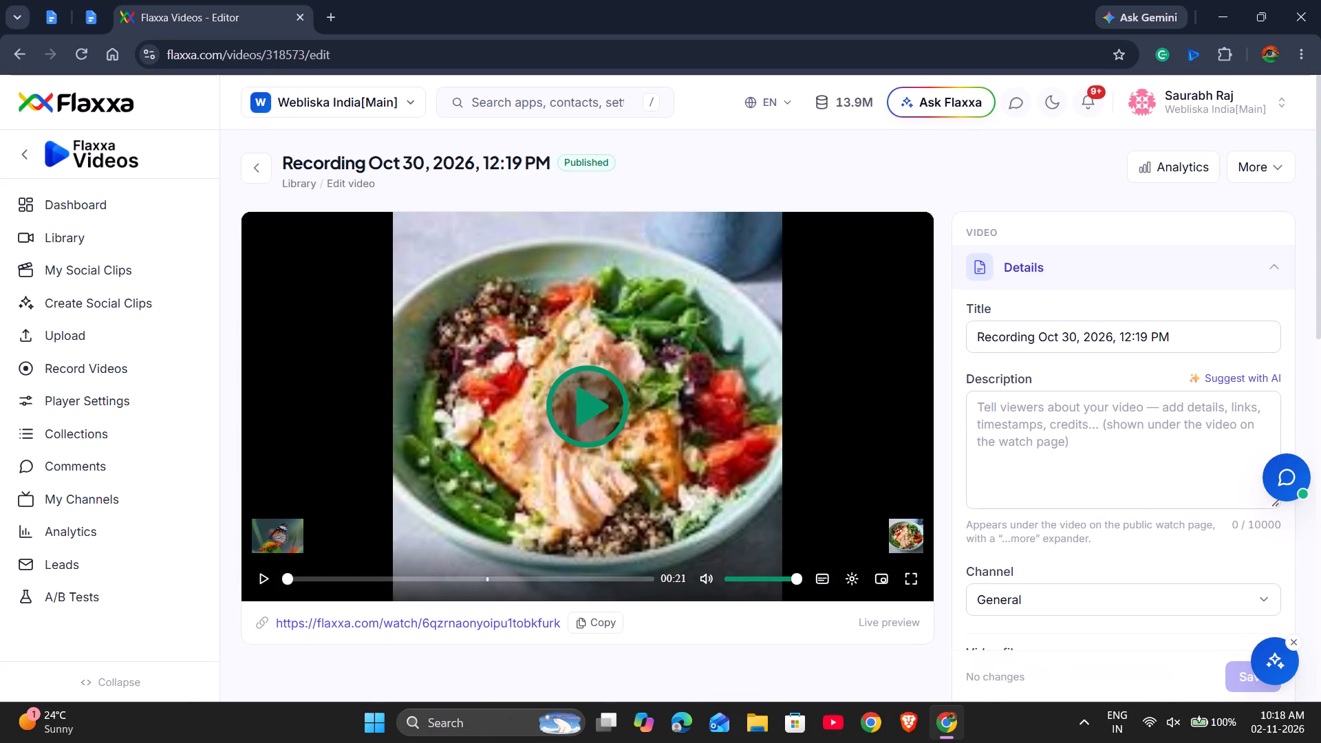
scroll(1175, 445, "down", 5)
left_click(1100, 444)
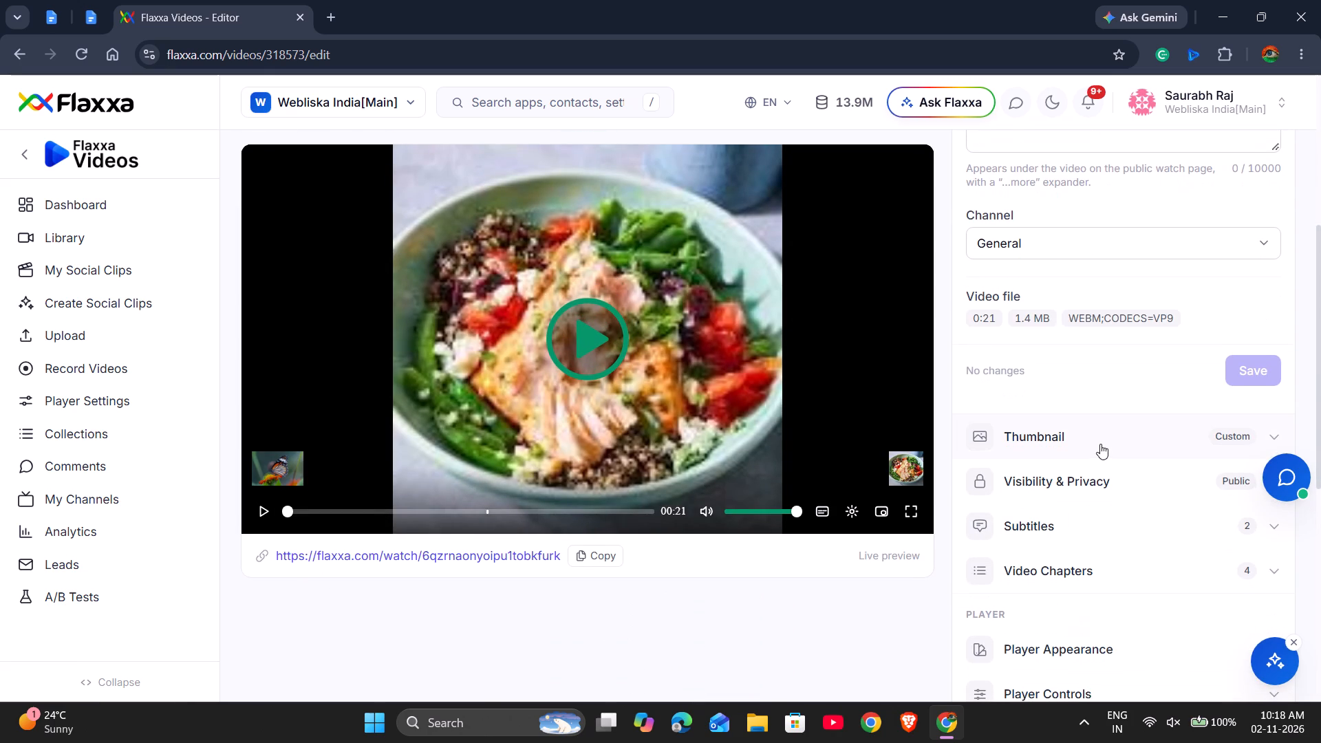
scroll(1013, 565, "down", 1)
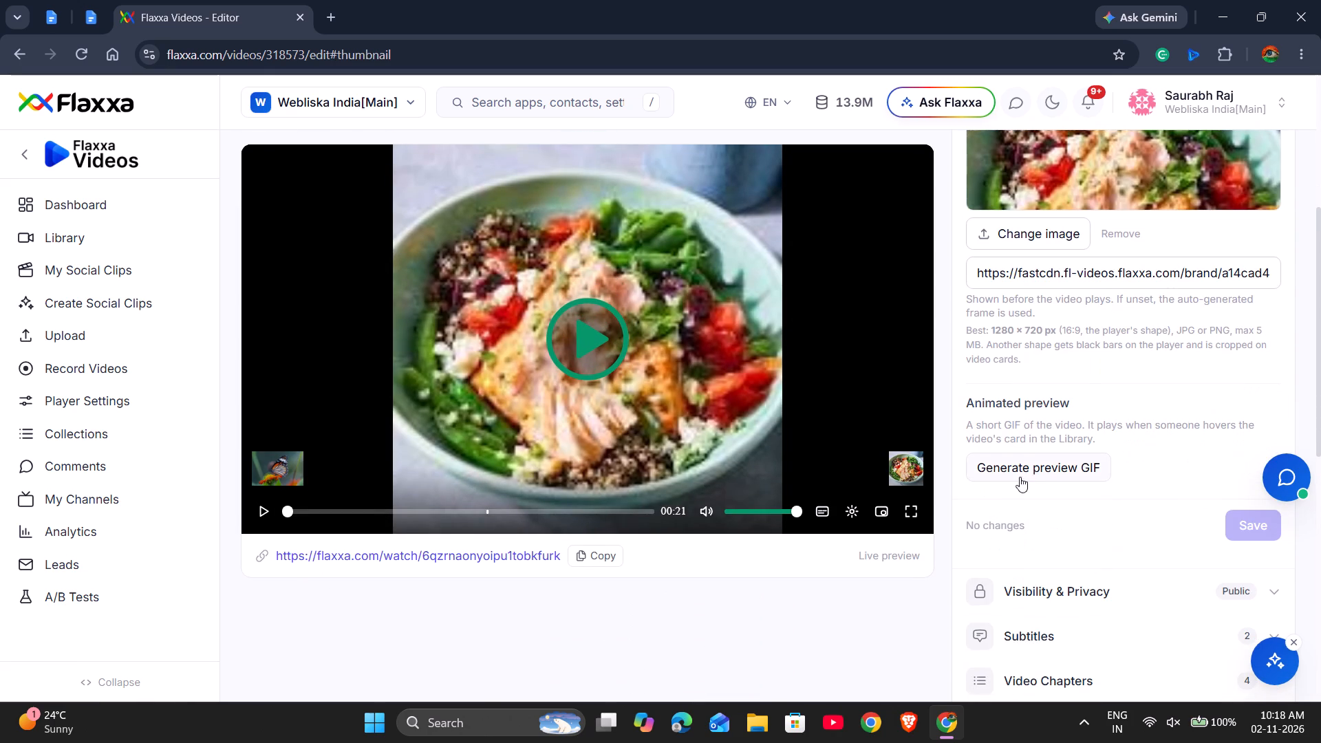
left_click(1030, 473)
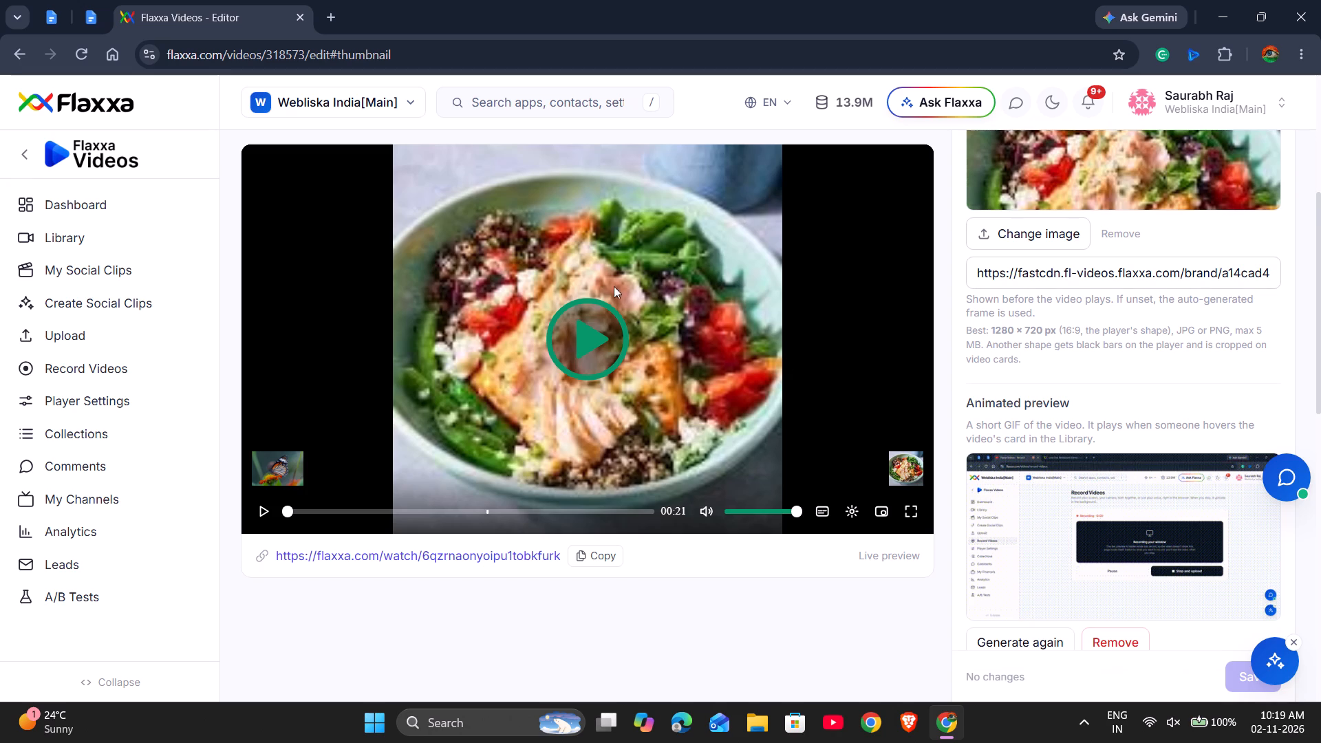
Check the animated preview on the video's Library card and again in its Thumbnail settings.
left_click(123, 229)
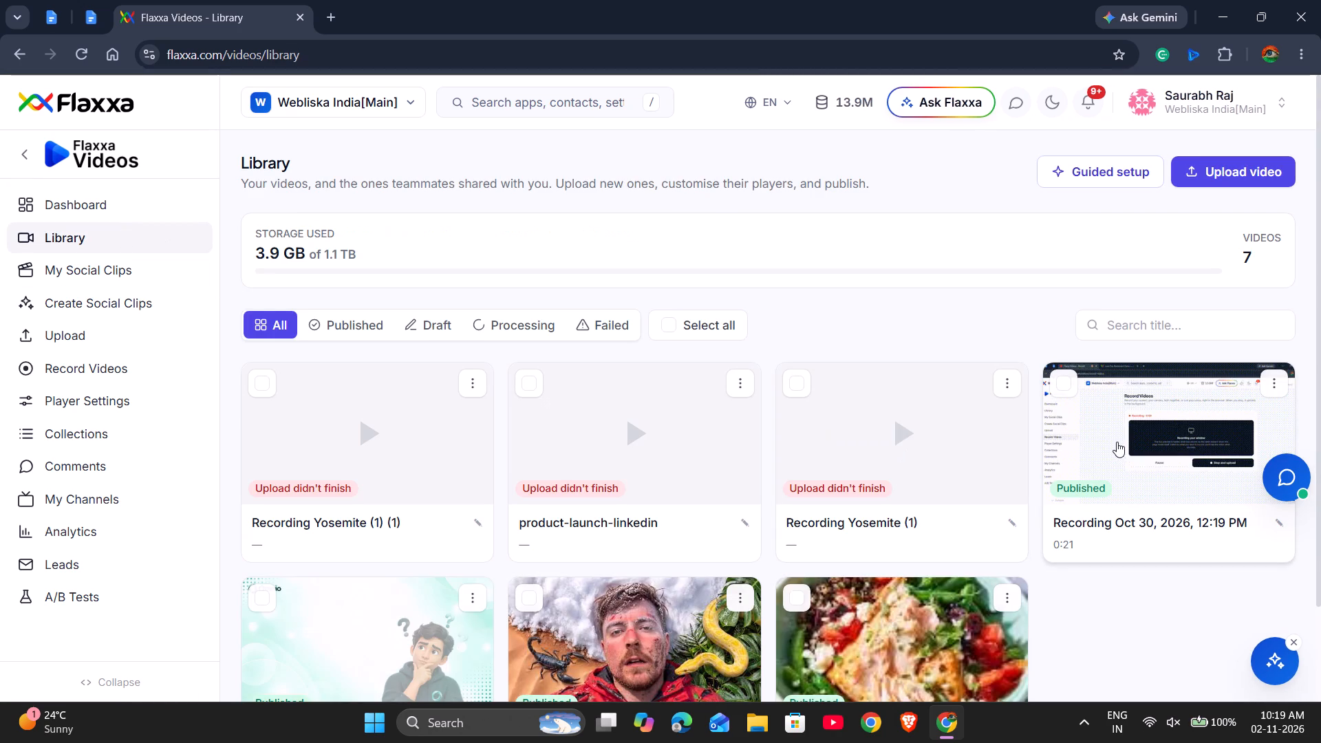
left_click(1265, 387)
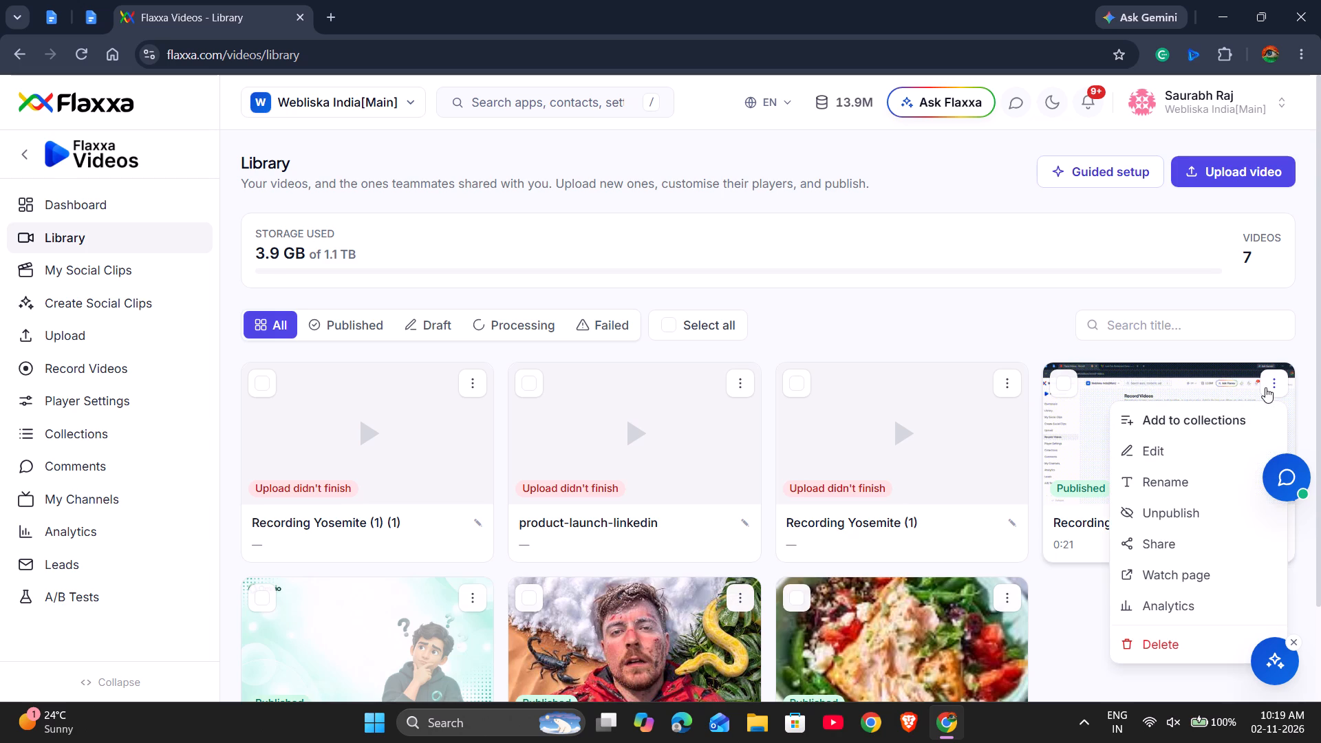
left_click(1164, 452)
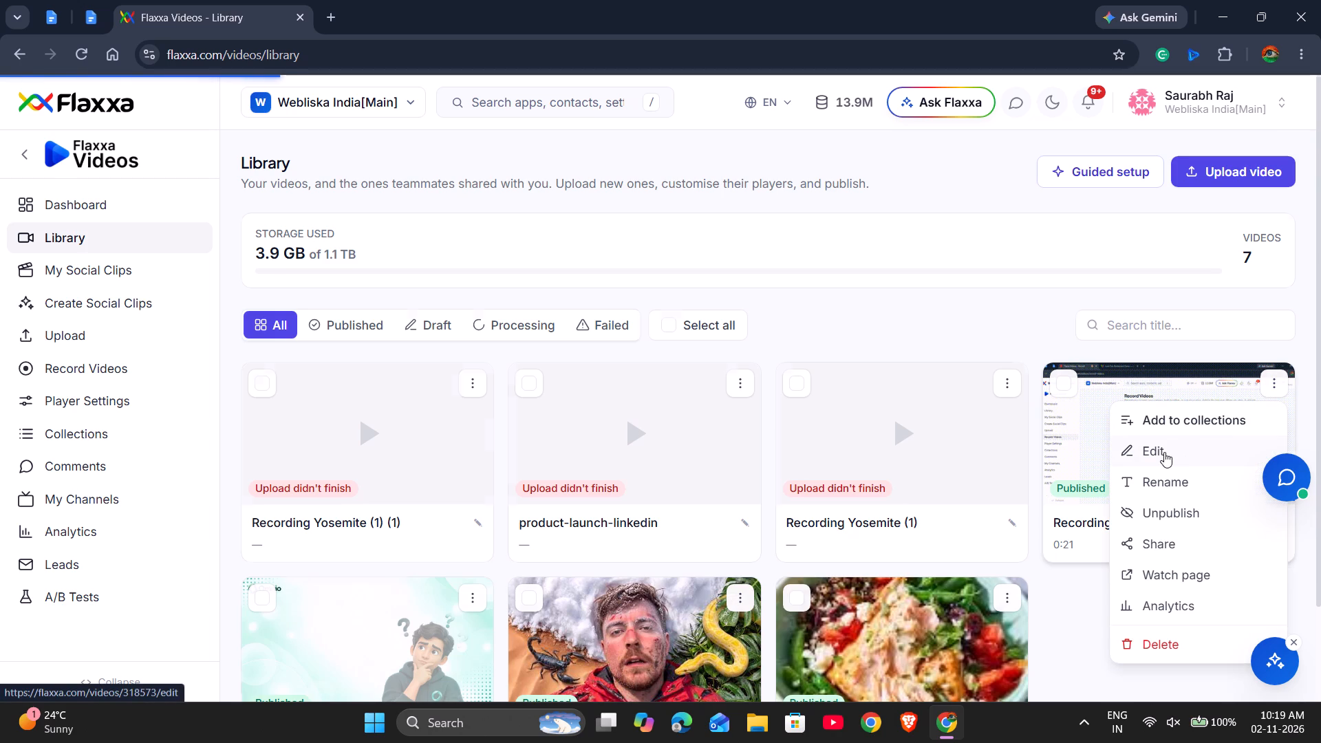
scroll(1164, 452, "down", 4)
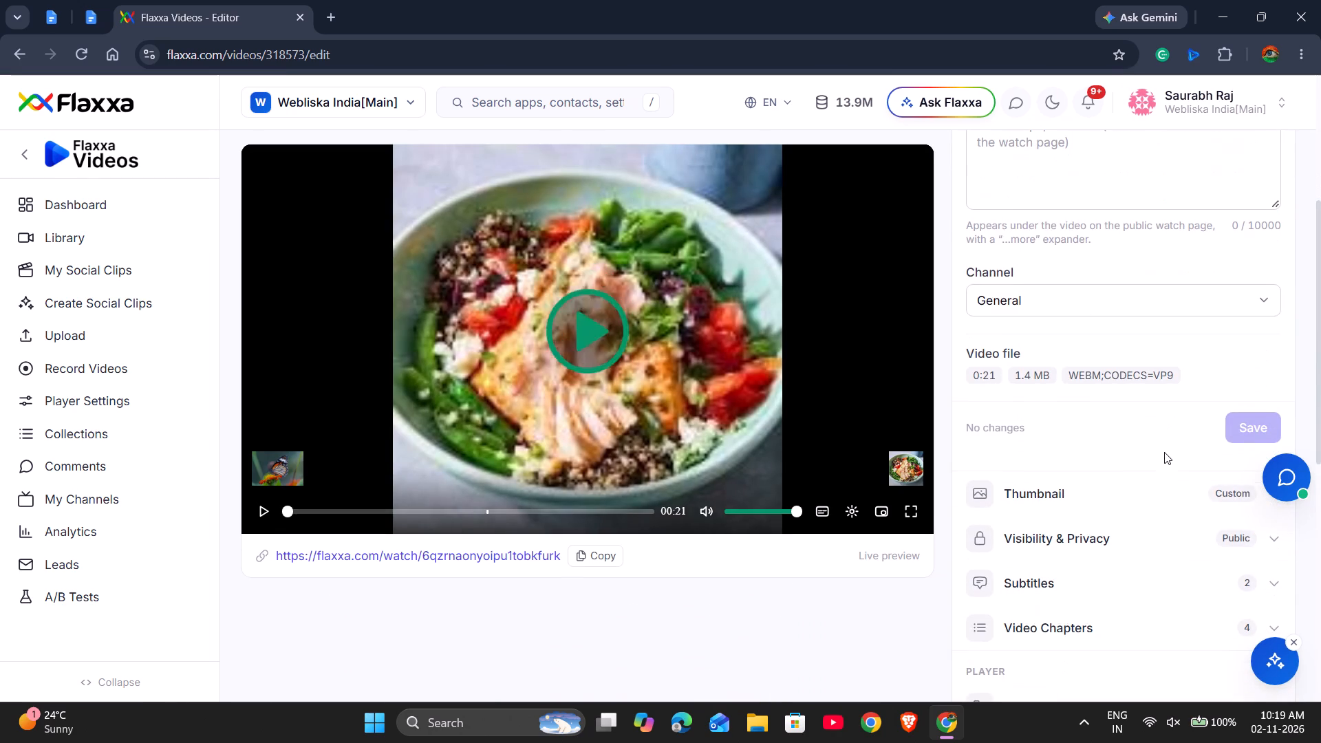
left_click(1099, 490)
scroll(1099, 490, "down", 1)
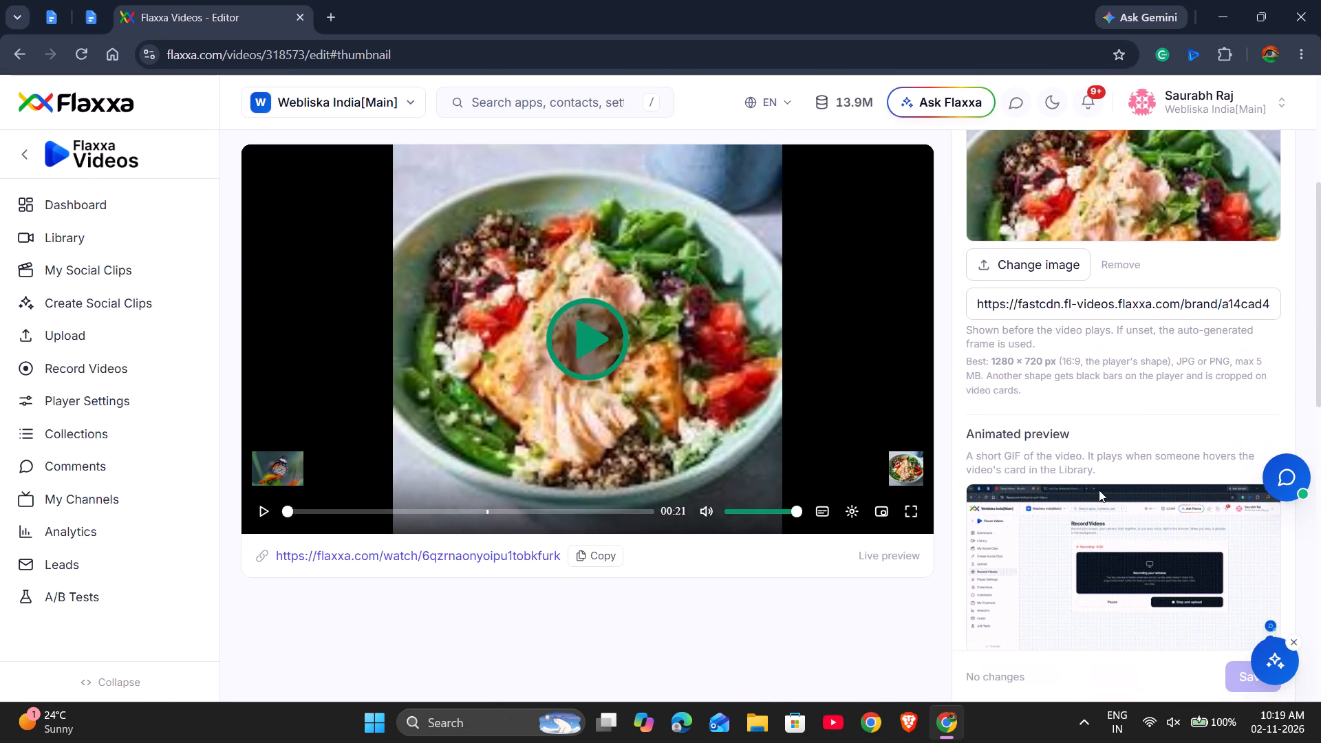
left_click_drag(1099, 490, 1077, 550)
Switch to the "Flaxxa Videos – Bug Report" document and read on to SUGGESTION-02 about dates on the Daily Trend graph.
left_click(89, 14)
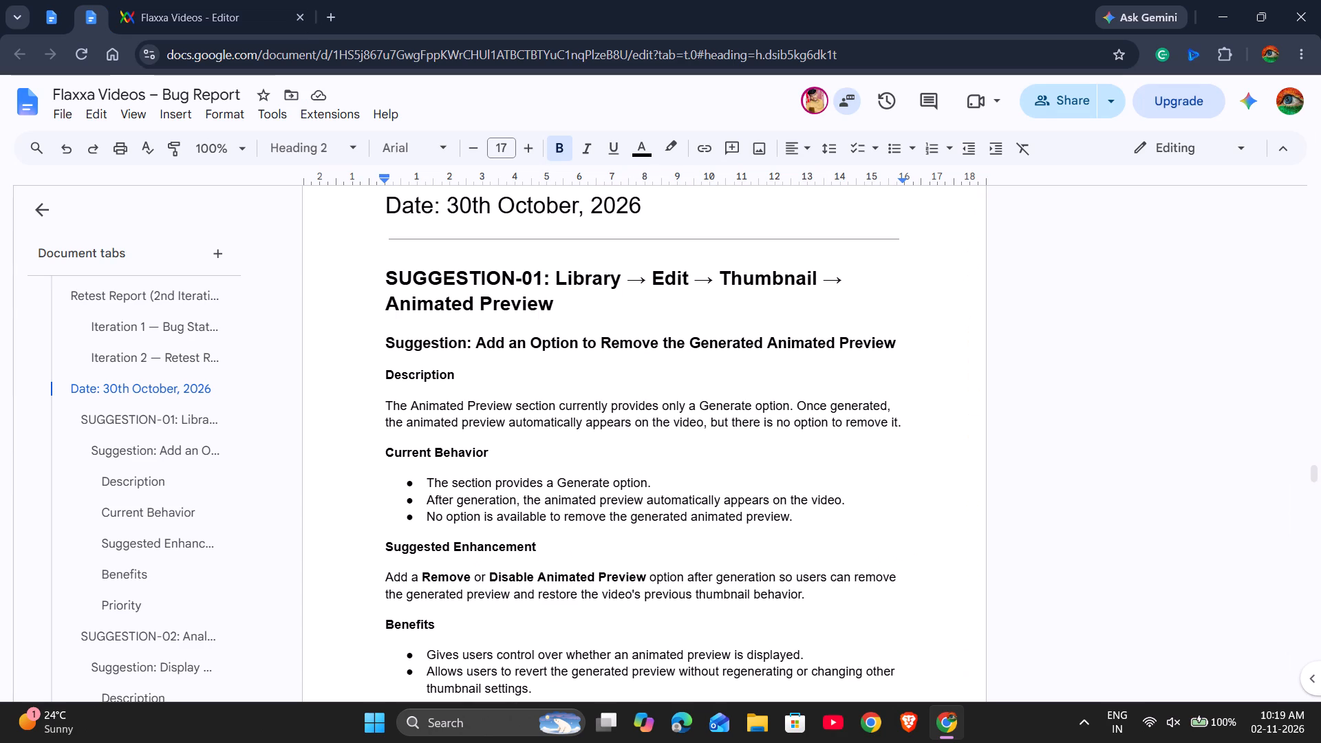
scroll(503, 457, "down", 2)
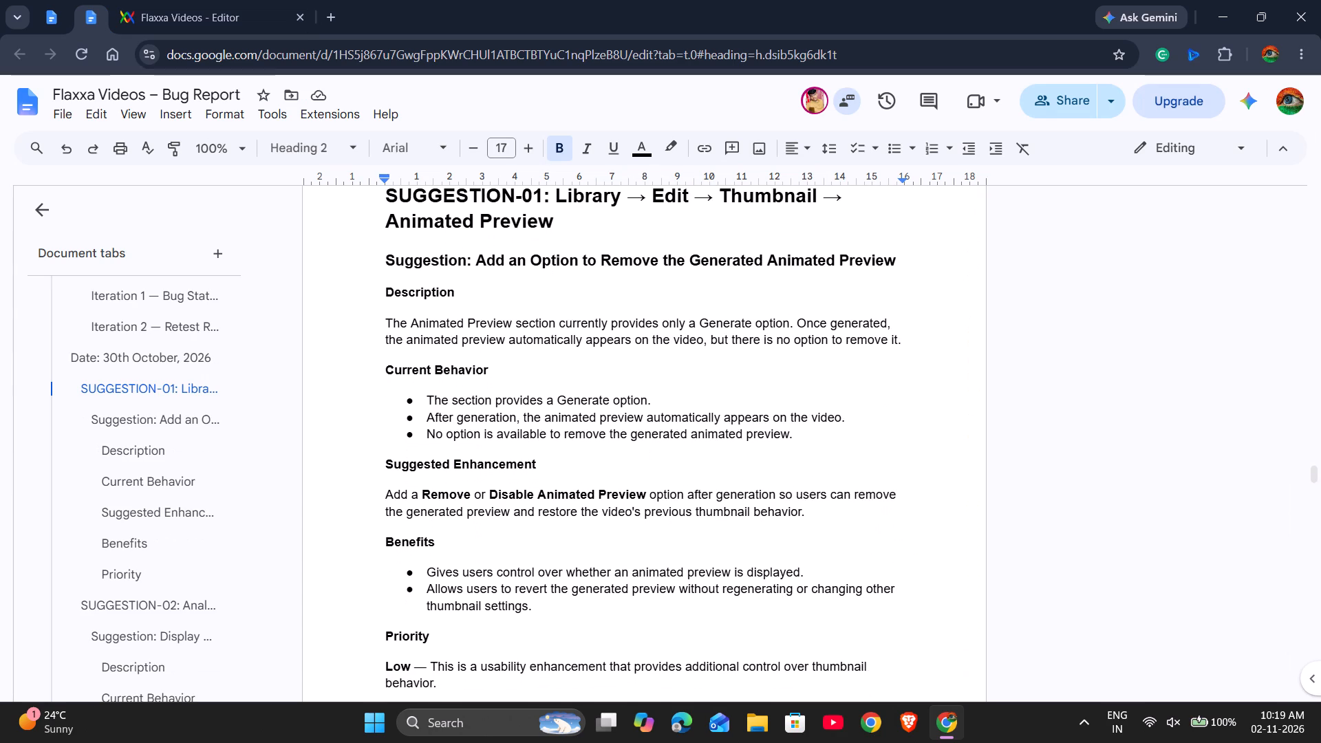
scroll(503, 457, "down", 4)
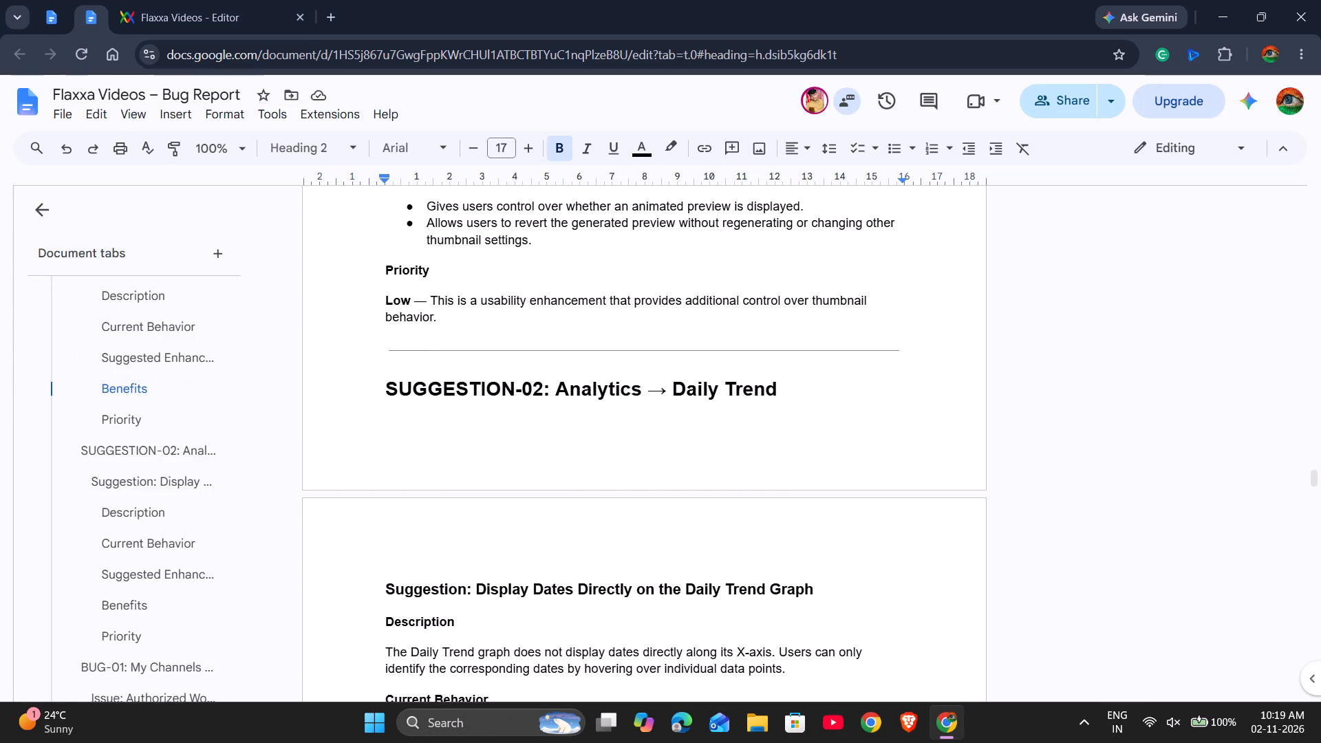
scroll(503, 457, "down", 2)
Return to Flaxxa Videos and open the Analytics page.
left_click(206, 3)
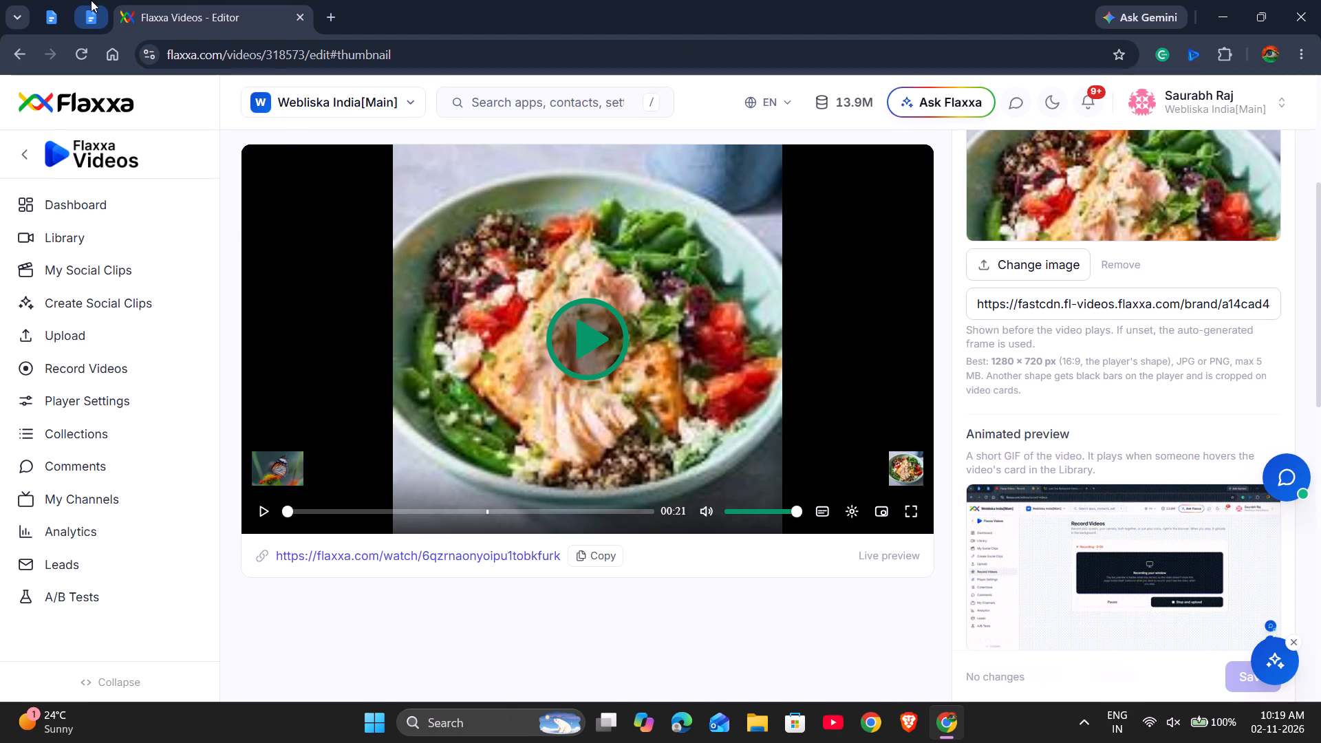
left_click(65, 523)
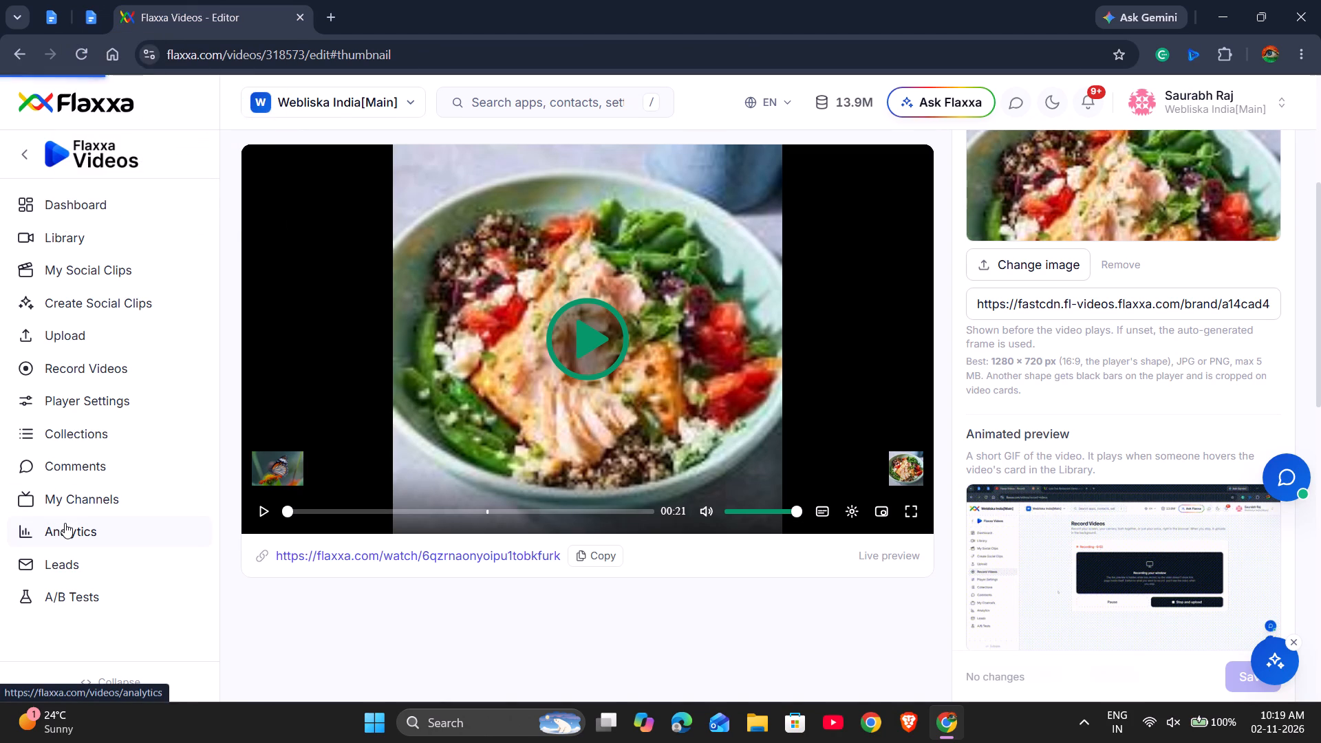
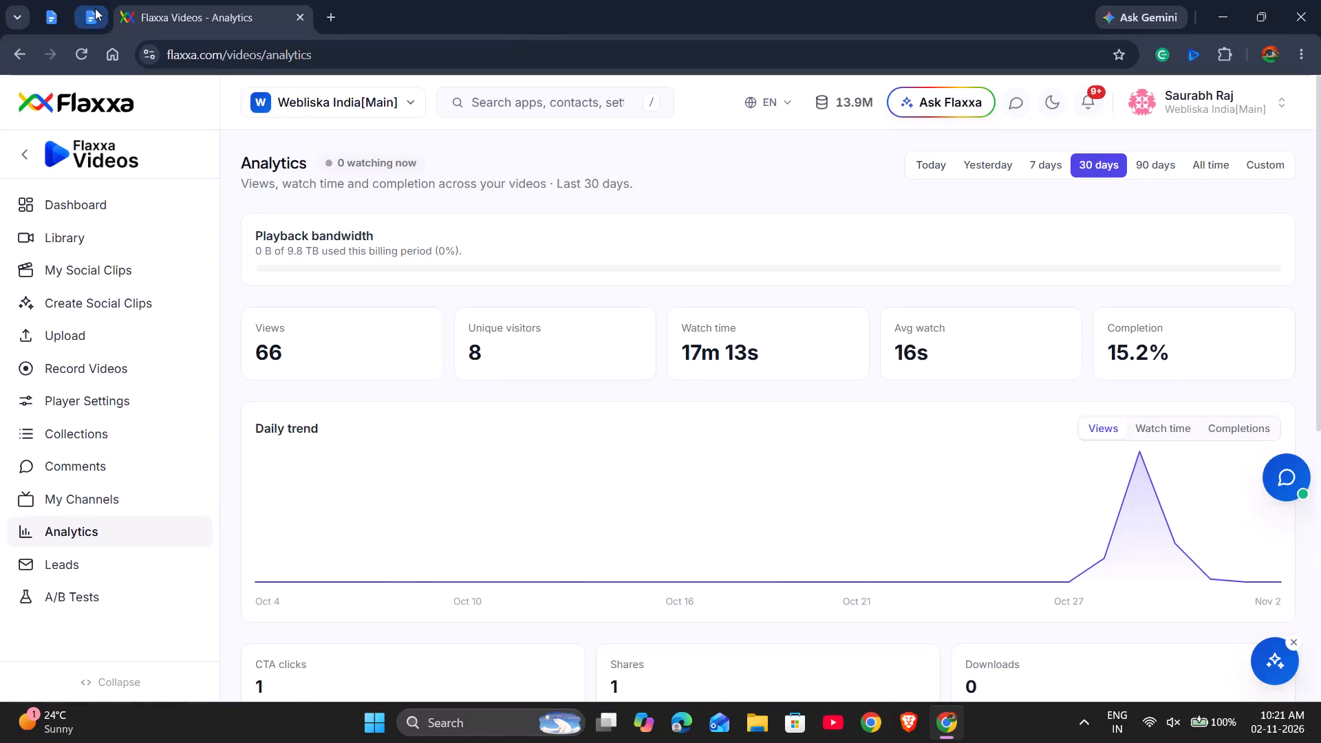
Switch to the "Flaxxa Videos – Bug Report" document and read BUG-01 about authorized workspace members viewing videos in a private channel.
left_click(95, 8)
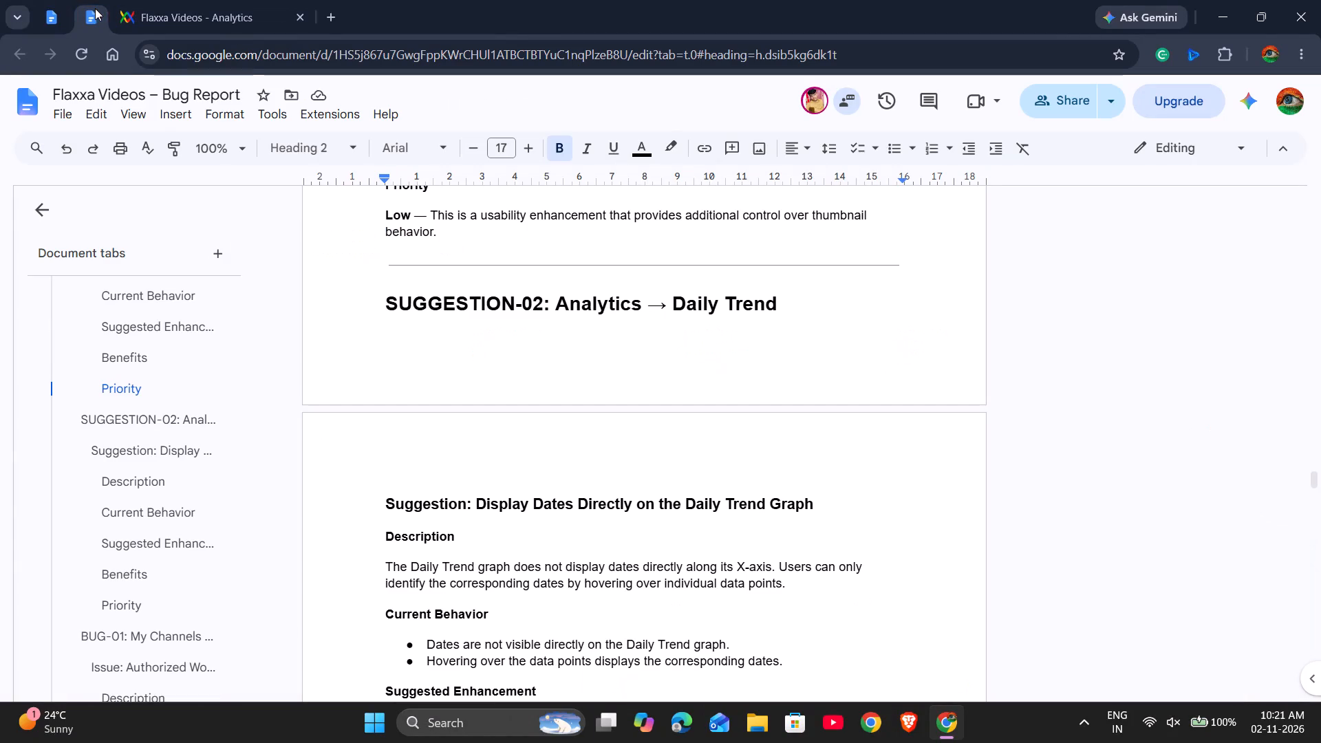
scroll(562, 444, "down", 10)
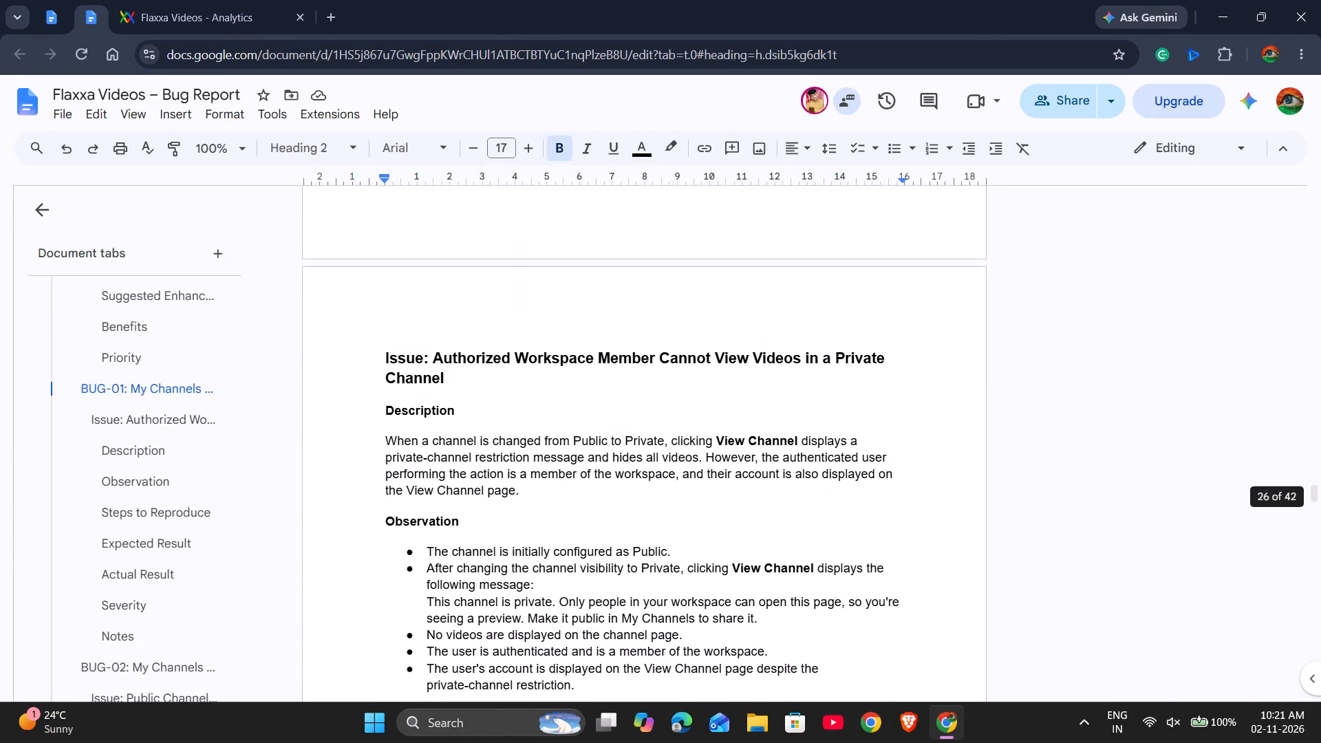
scroll(562, 444, "up", 1)
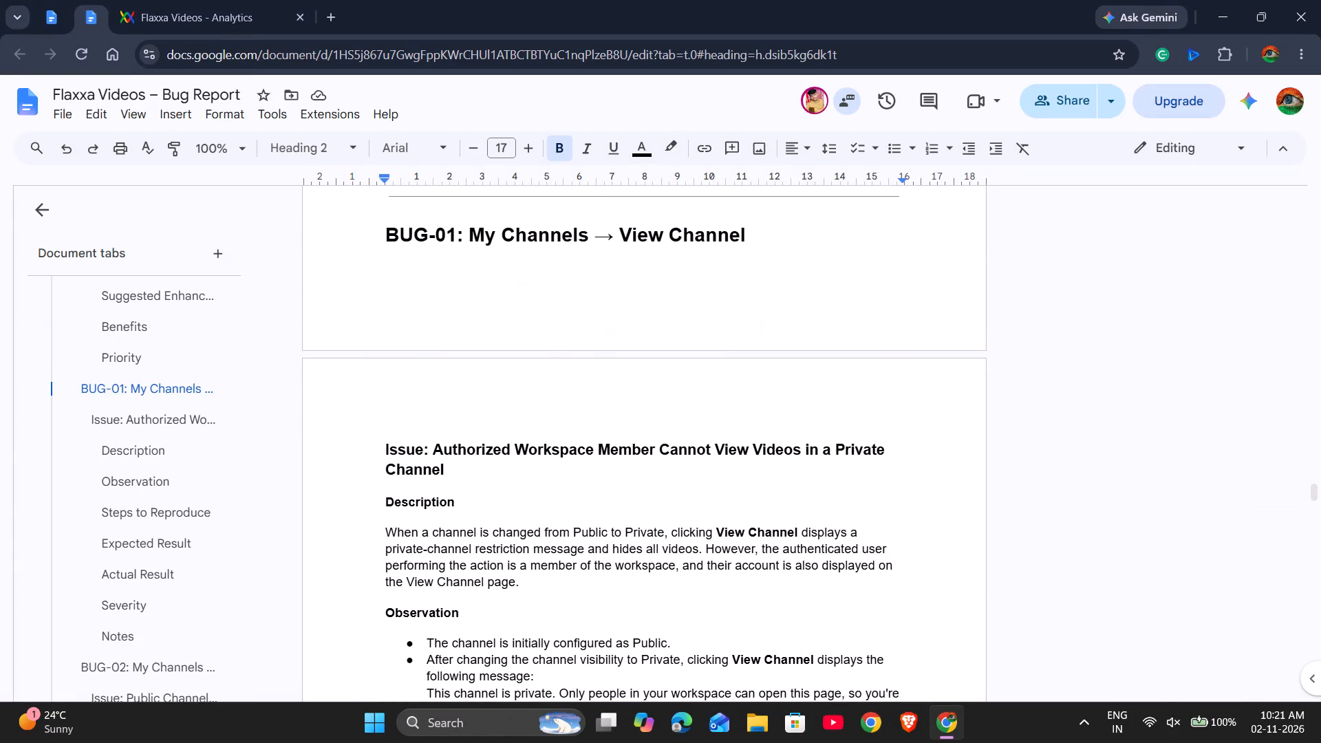
scroll(562, 444, "up", 1)
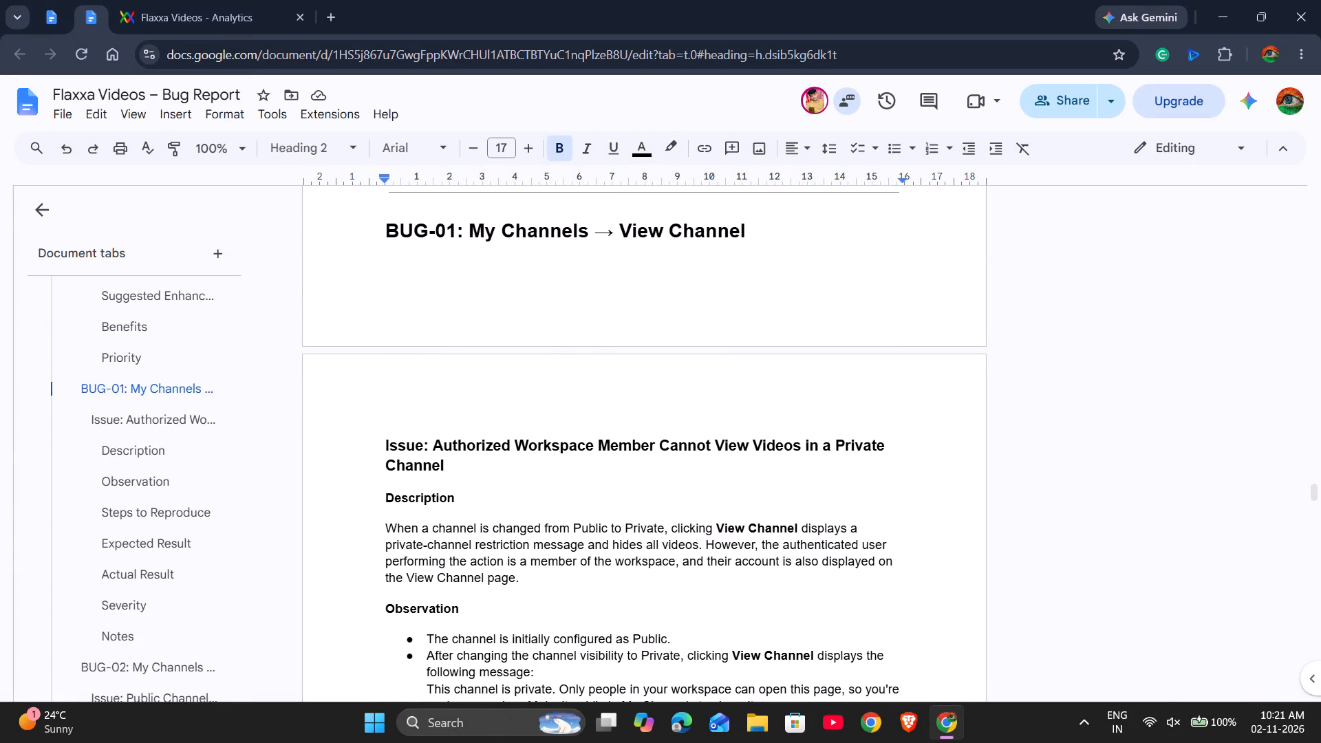
Return to Flaxxa Videos and set the General channel's visibility to Private on the My Channels page.
left_click(150, 20)
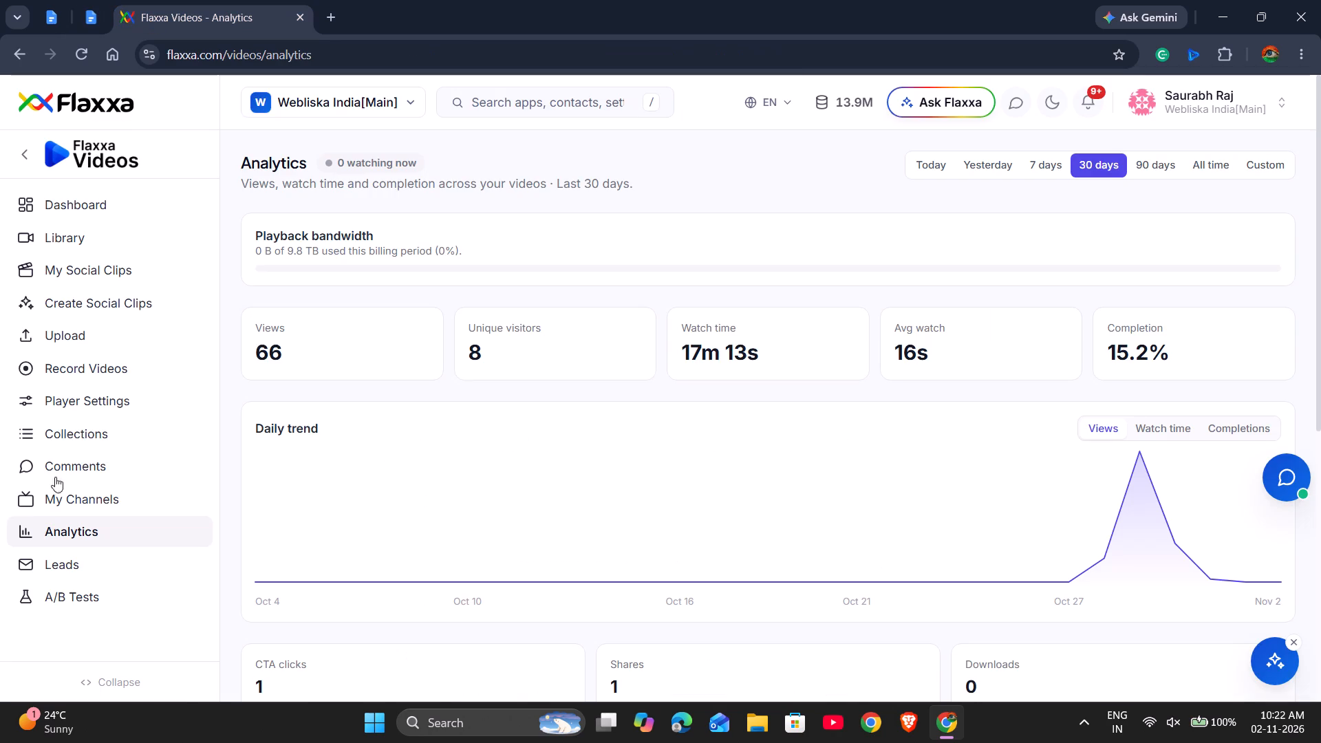
left_click(87, 504)
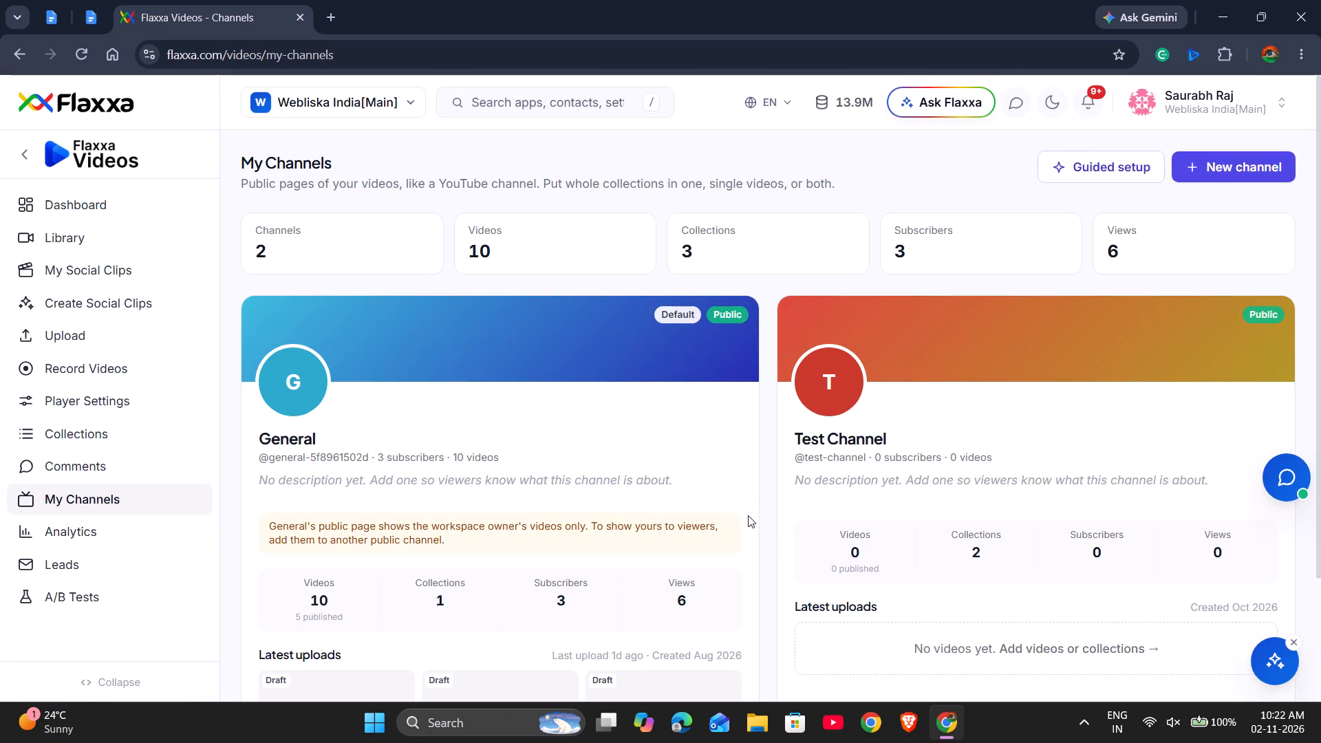
scroll(748, 515, "down", 2)
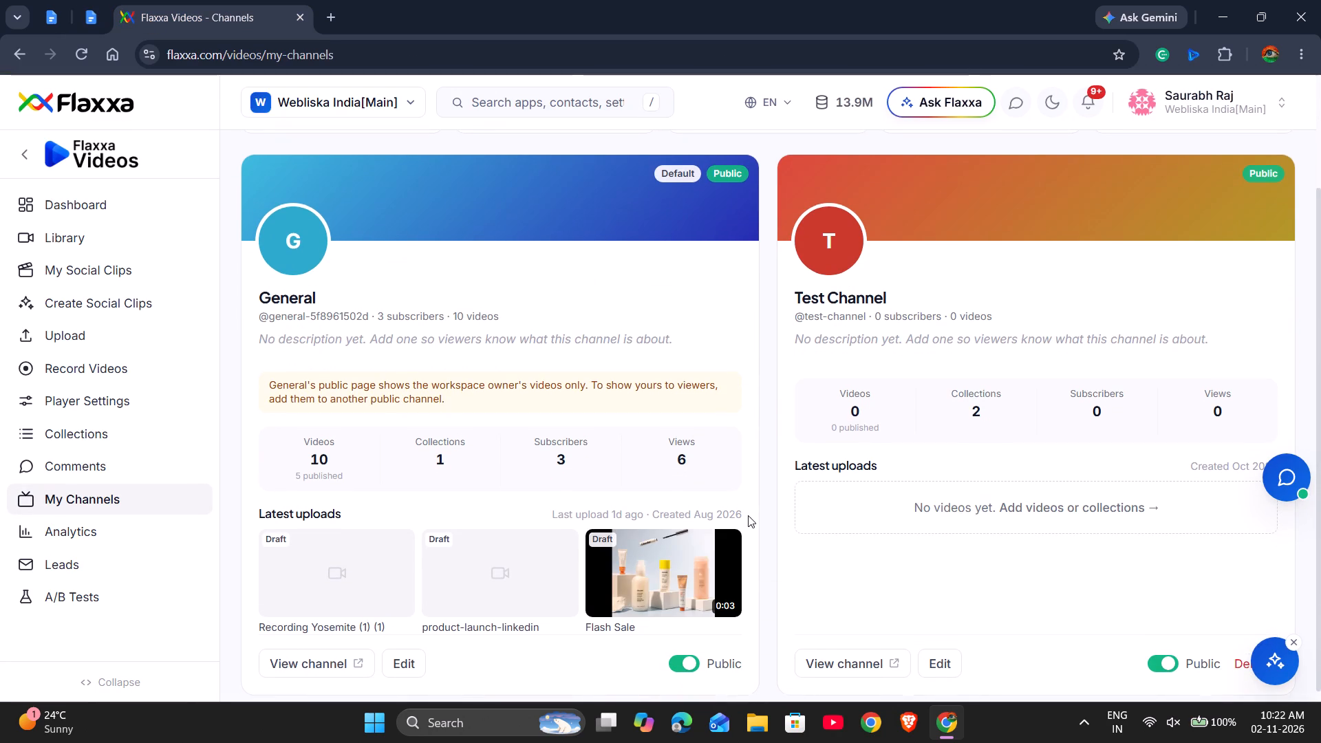
scroll(748, 515, "down", 2)
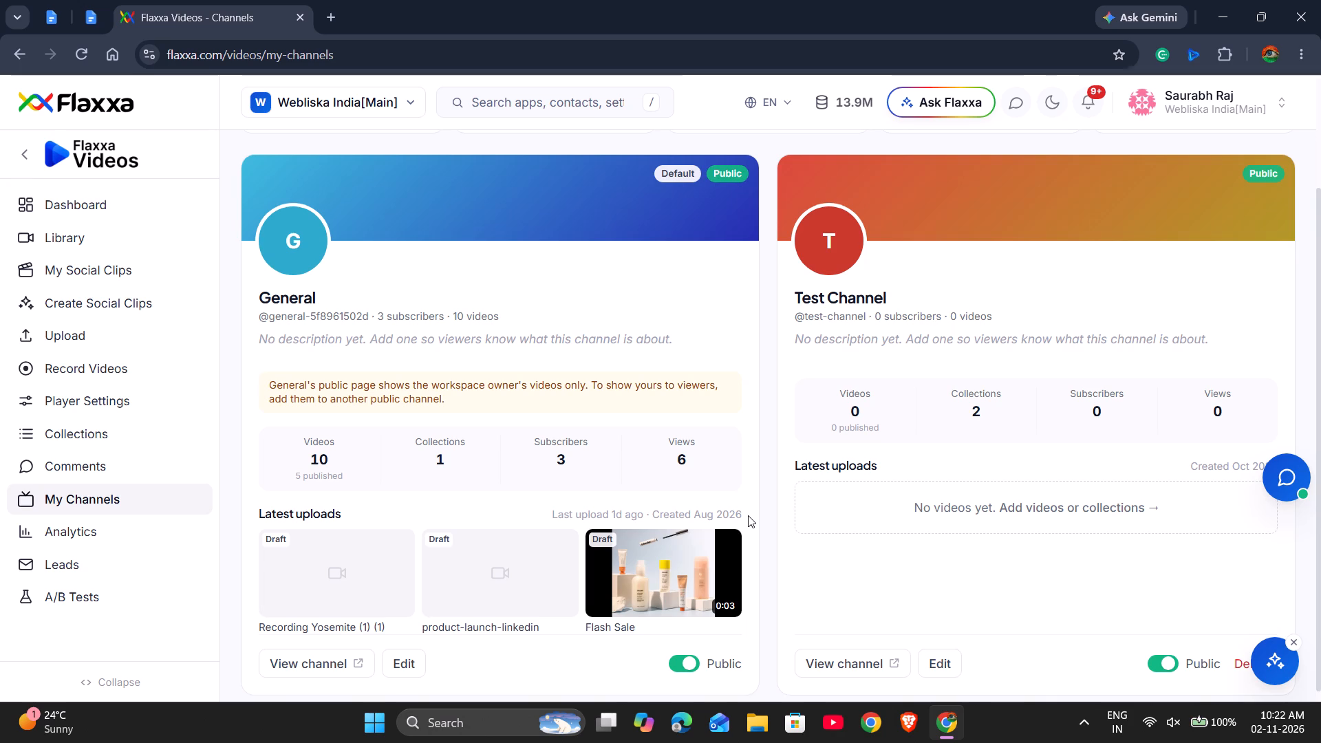
scroll(748, 515, "down", 7)
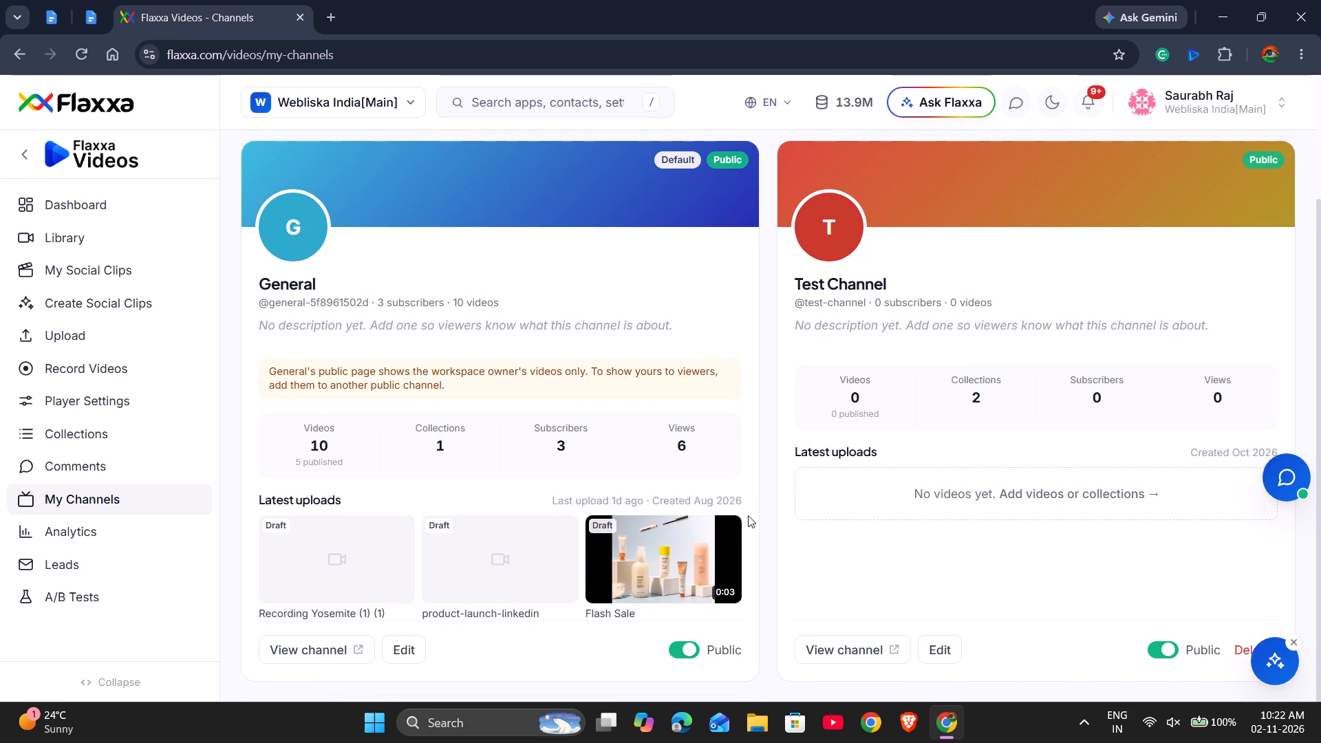
scroll(748, 515, "down", 2)
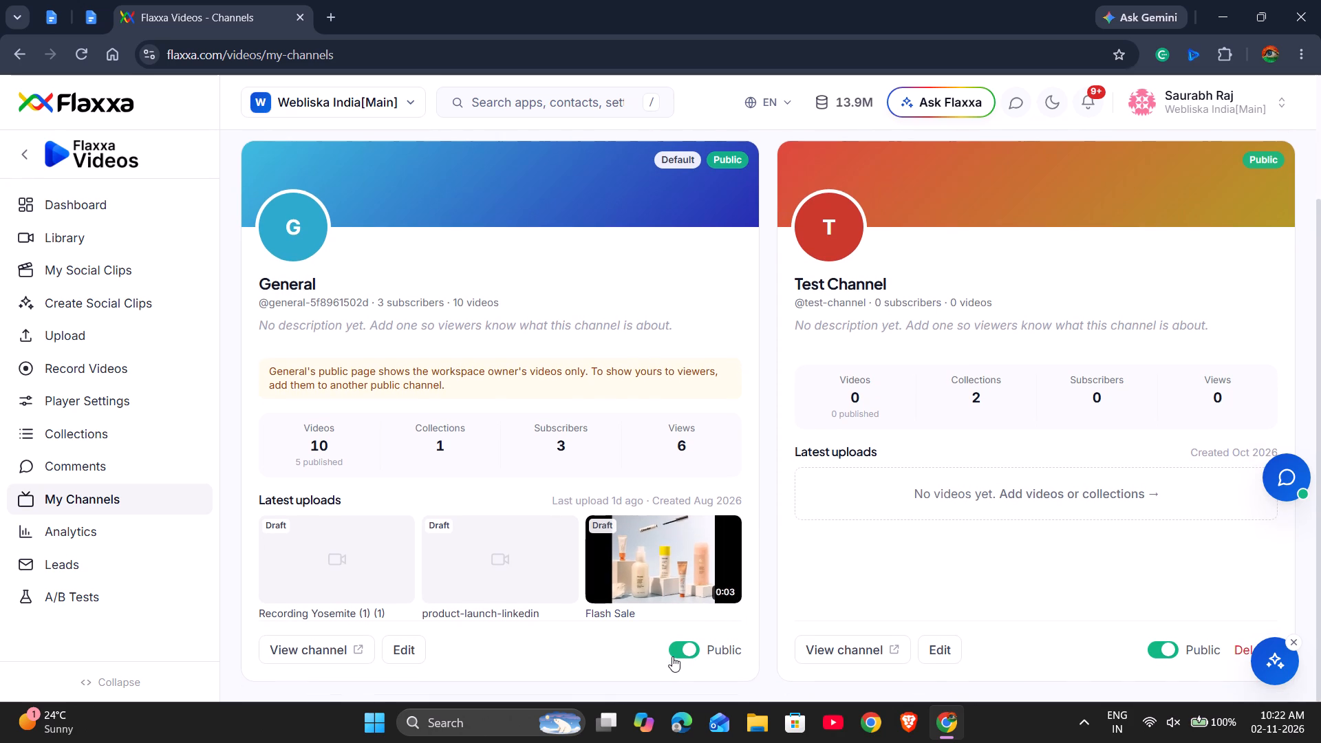
left_click(672, 656)
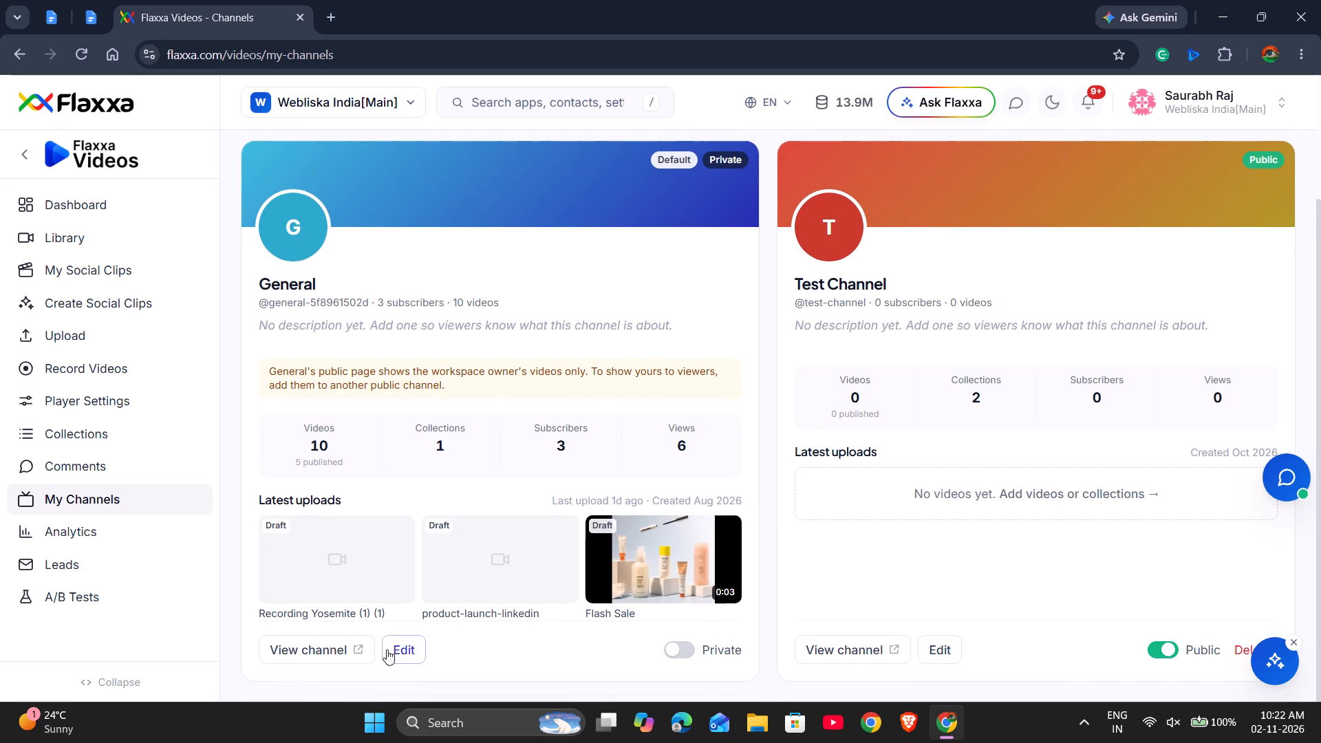
View the General channel's page, reload both it and My Channels, and check the channel's Videos and Collections while it is private.
left_click(330, 651)
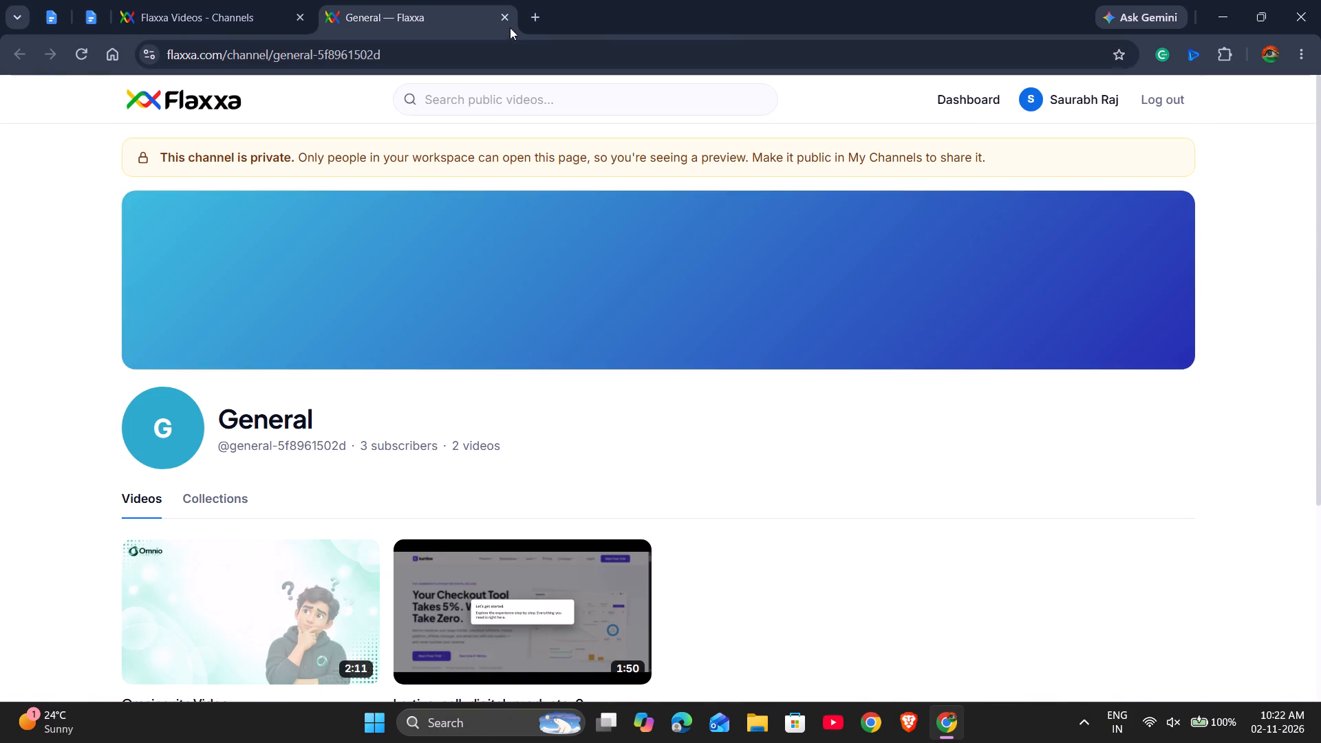
left_click(227, 0)
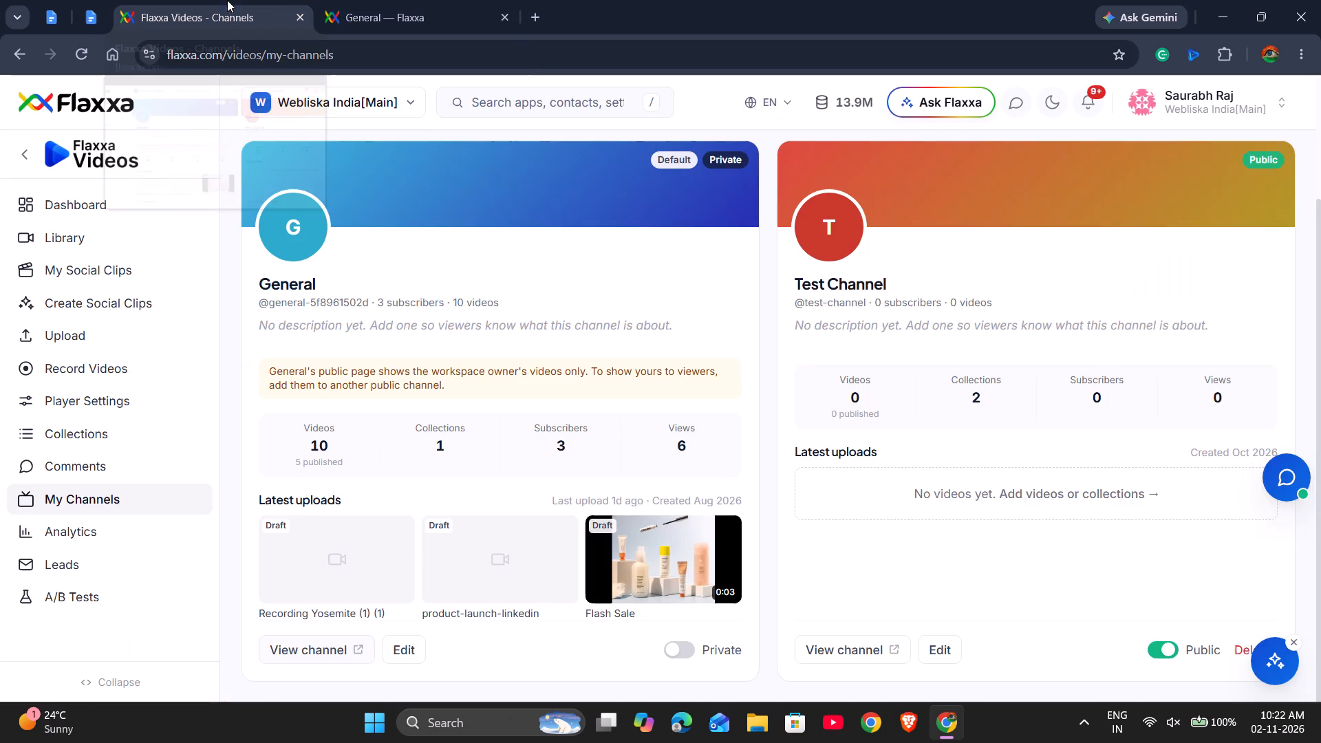
scroll(549, 494, "down", 1)
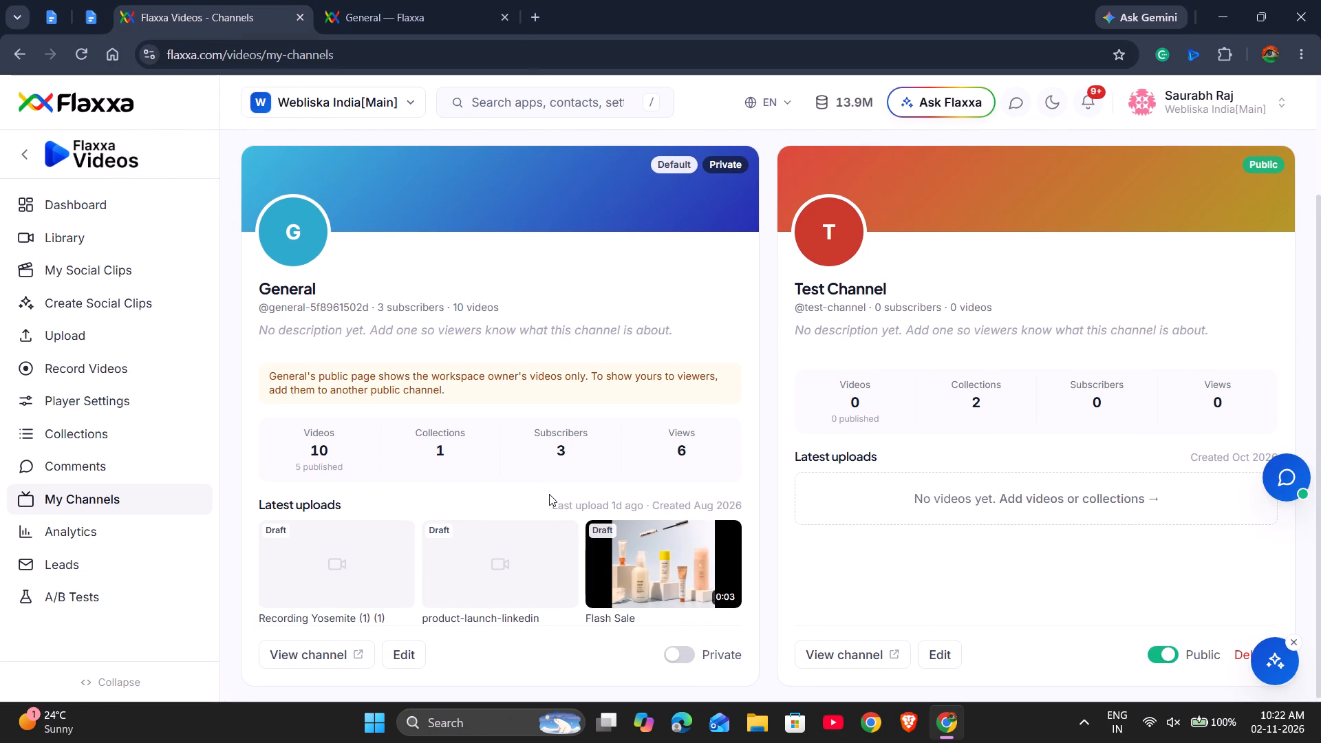
key("ctrl+r")
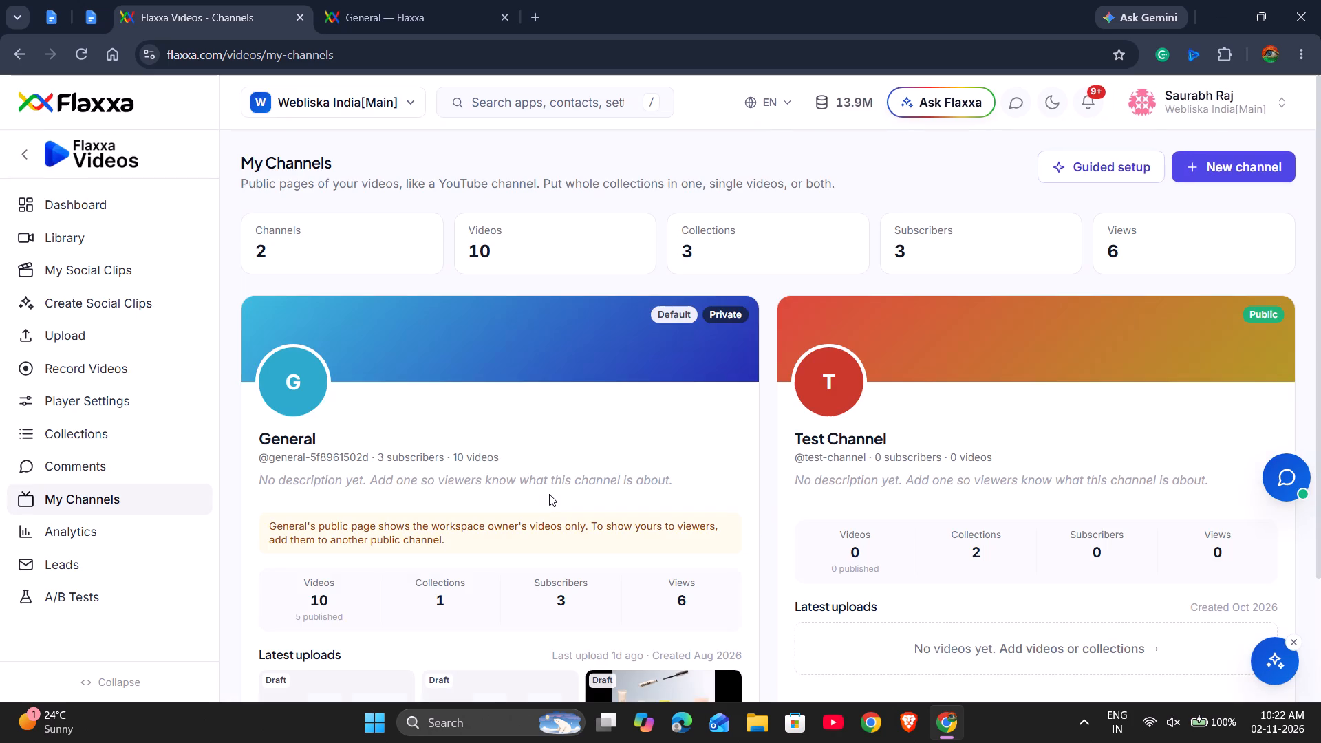
scroll(549, 494, "down", 2)
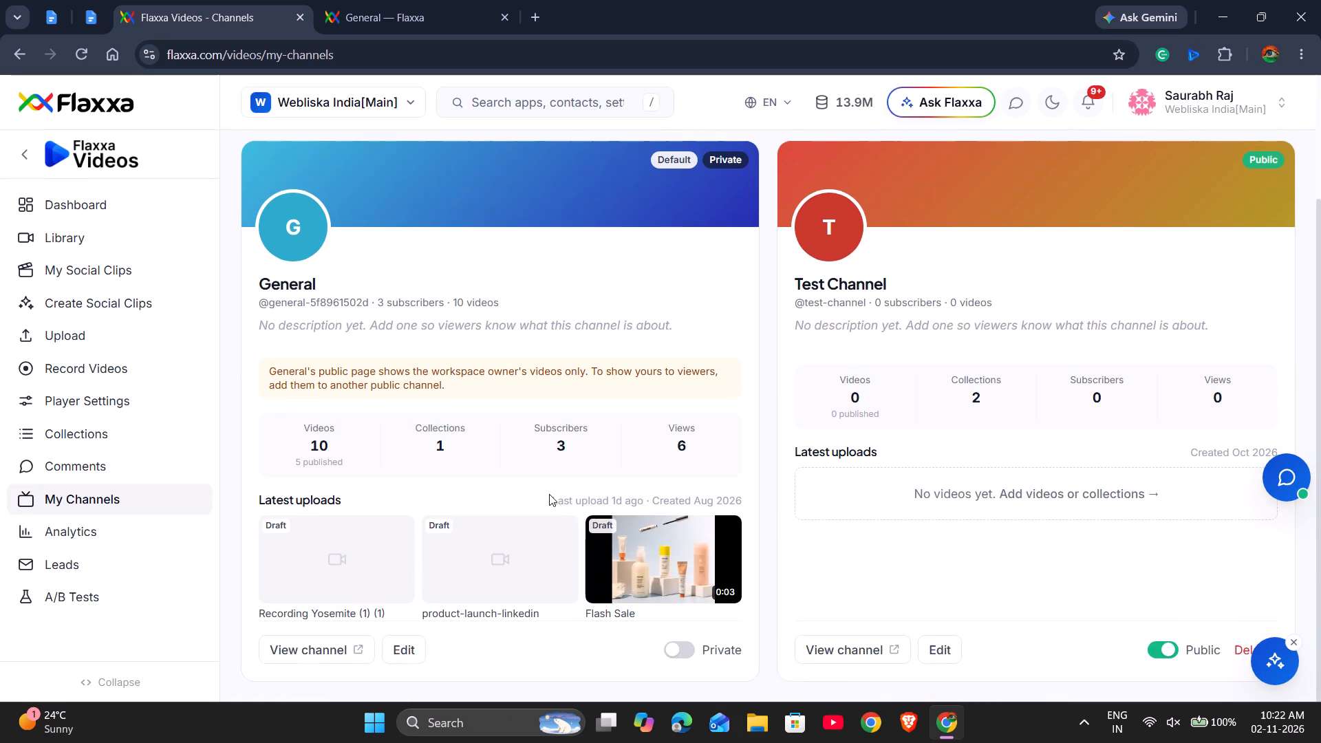
left_click(376, 0)
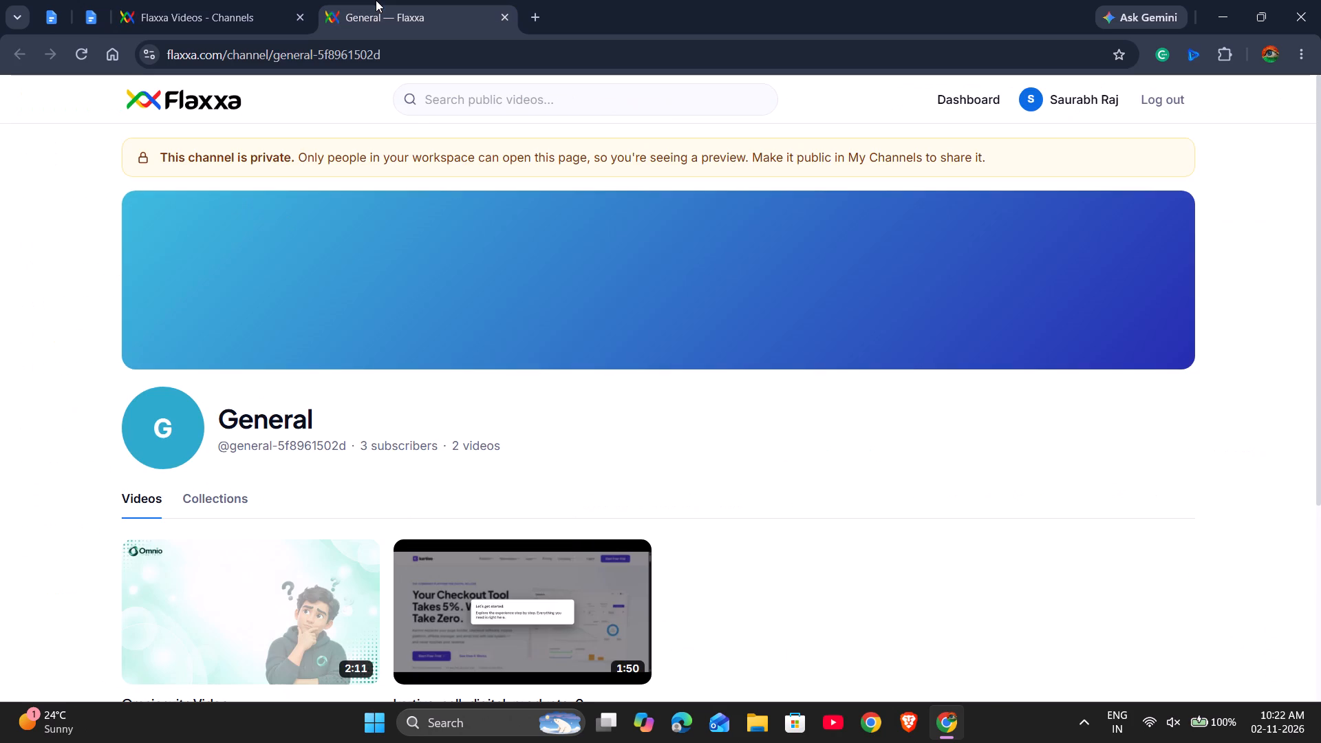
key("ctrl+r")
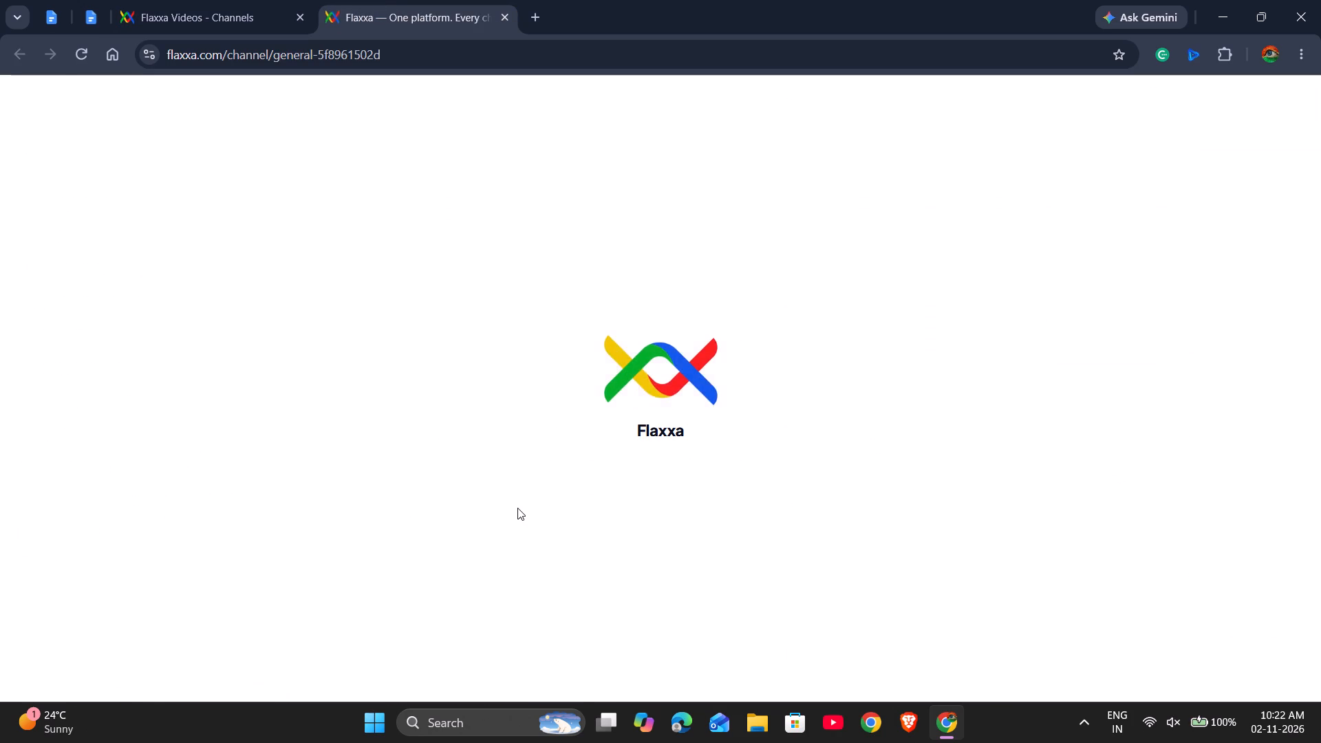
left_click(195, 2)
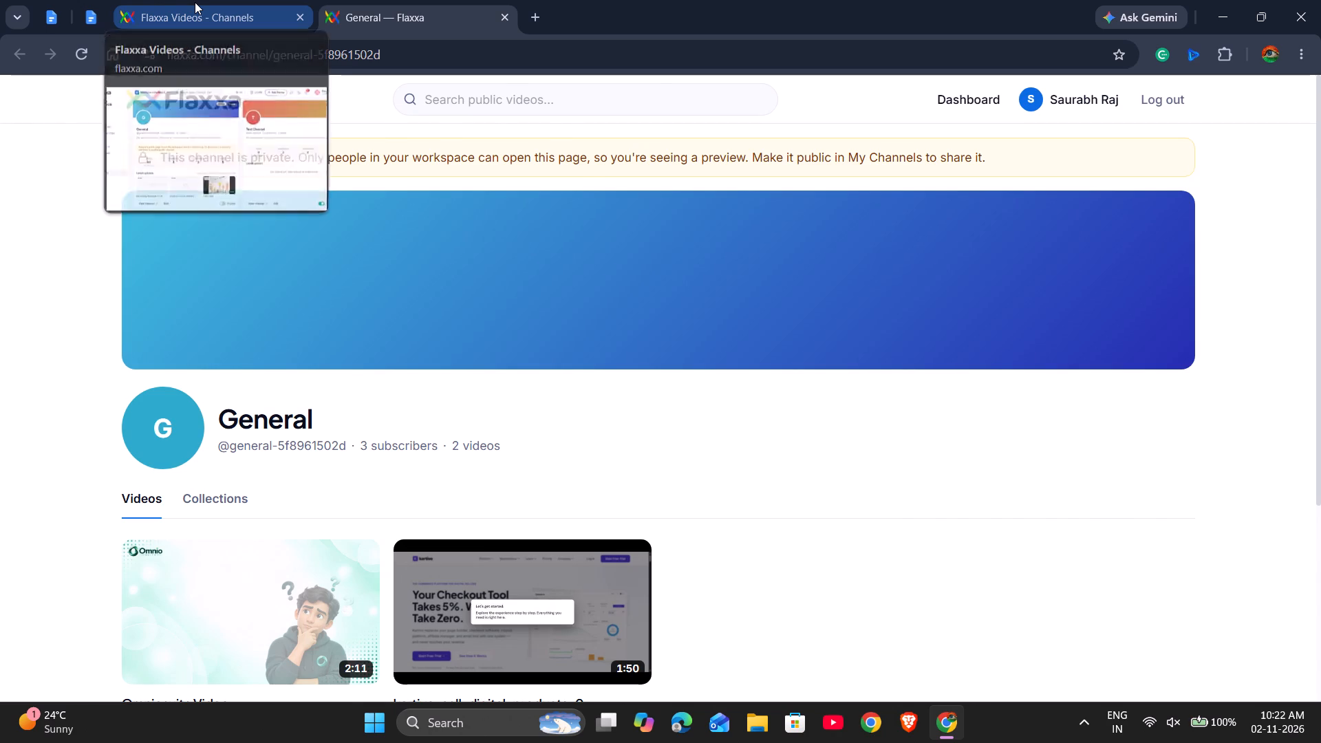
left_click(363, 6)
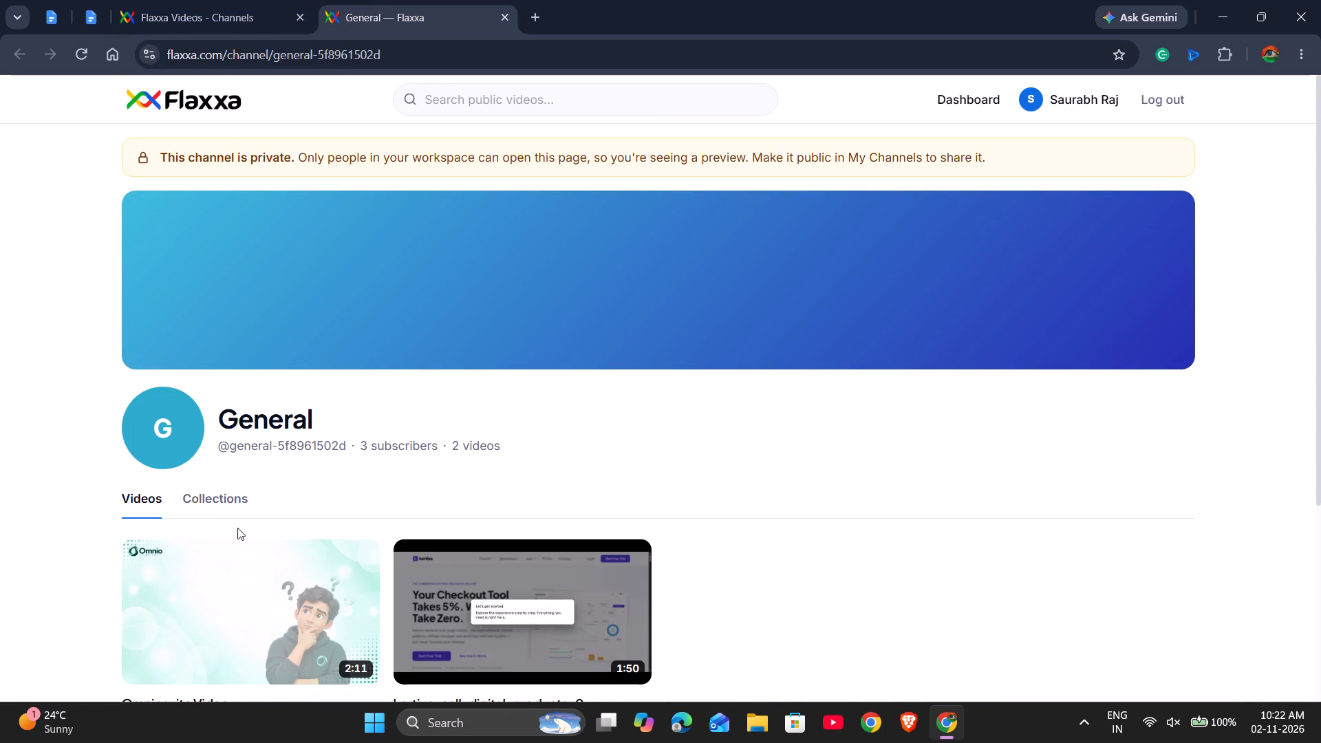
left_click(233, 501)
left_click(151, 490)
Set the General channel's visibility back to Public in My Channels and reload the page.
left_click(266, 29)
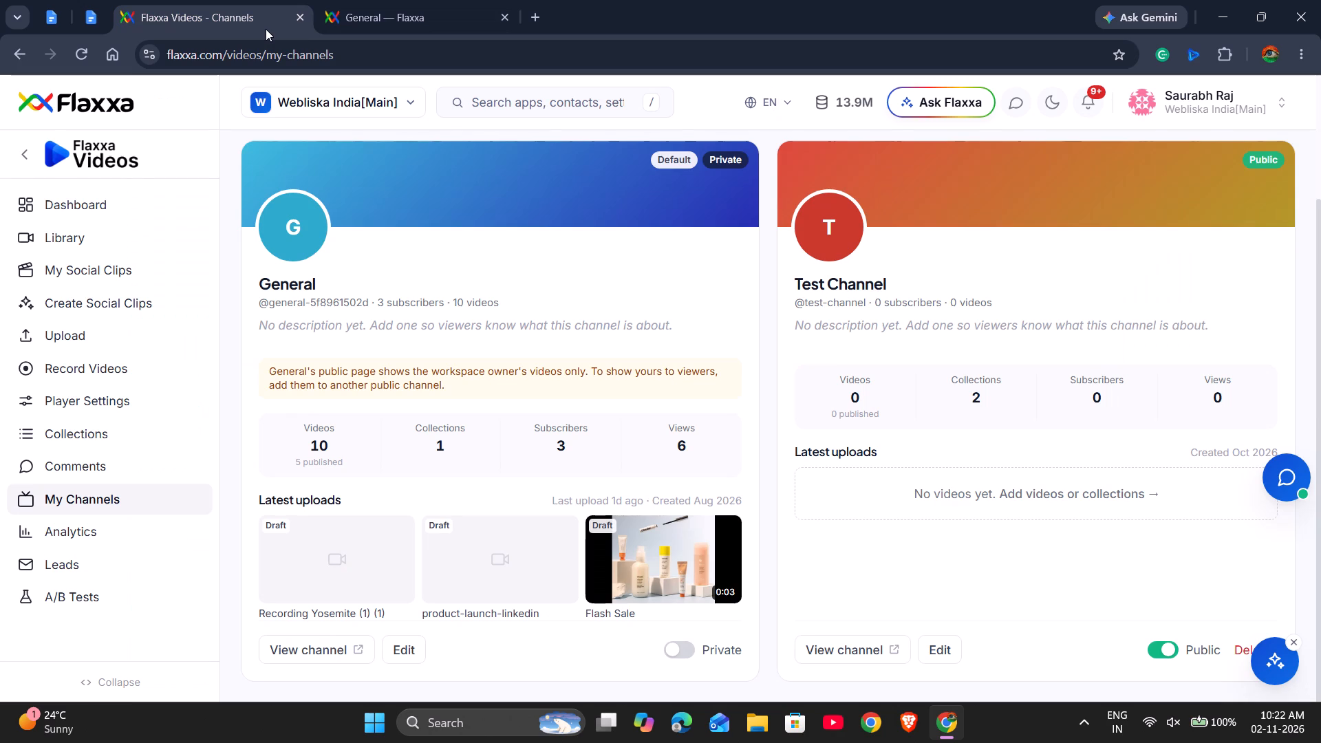
left_click(683, 642)
key("ctrl+r")
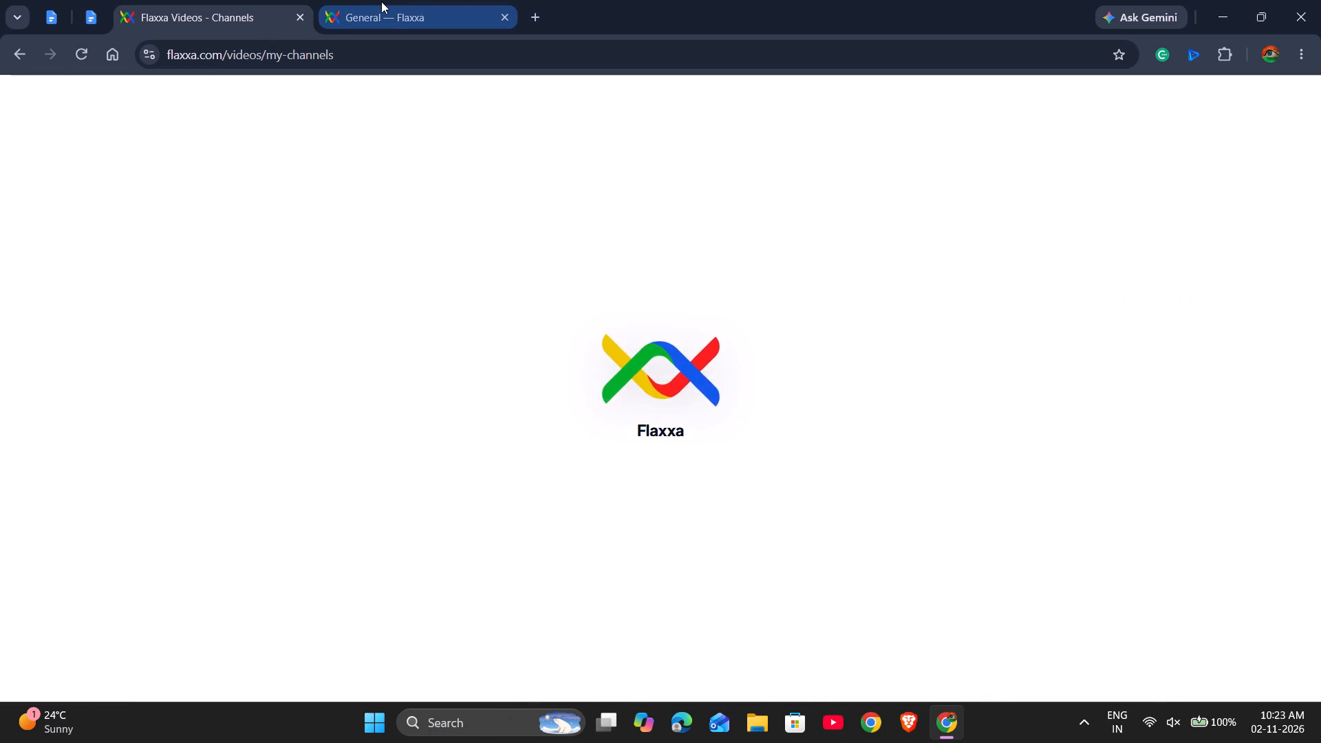
Reload the General channel's page and check its Collections and Videos with the channel public.
left_click(381, 1)
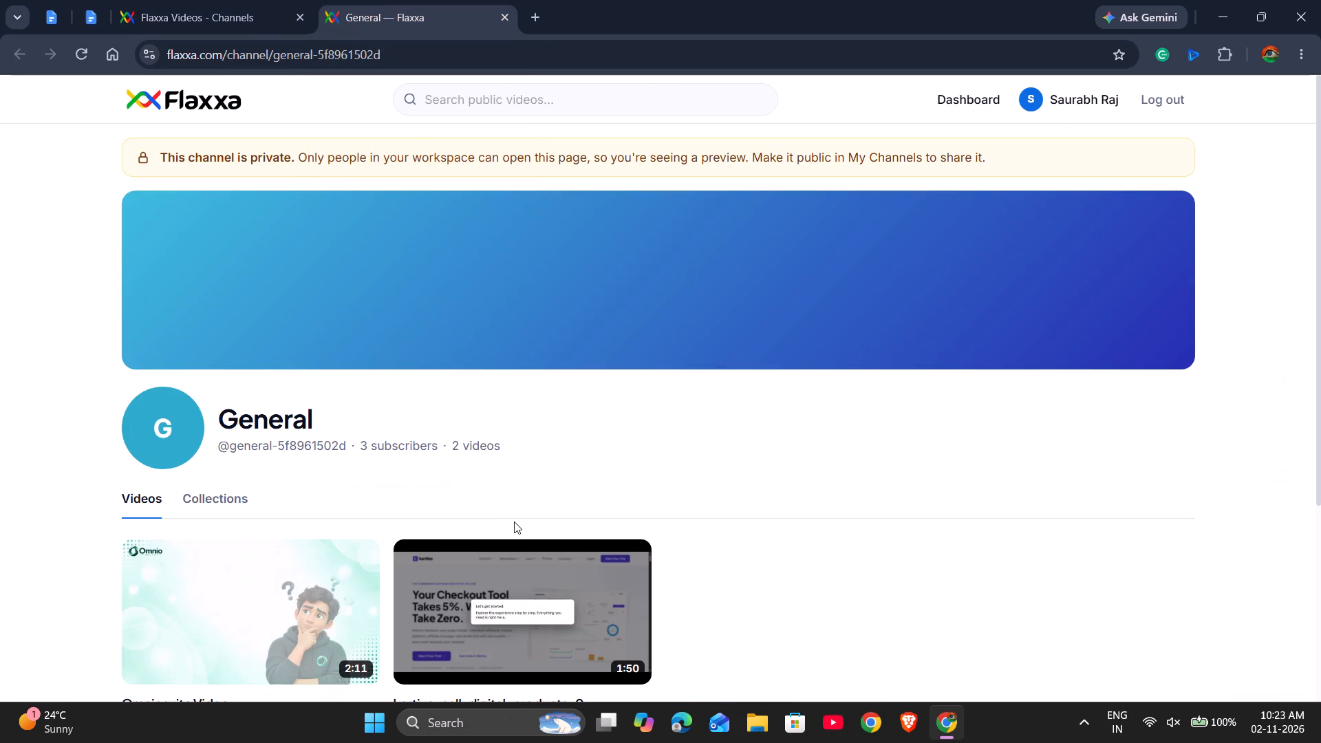
key("ctrl+r")
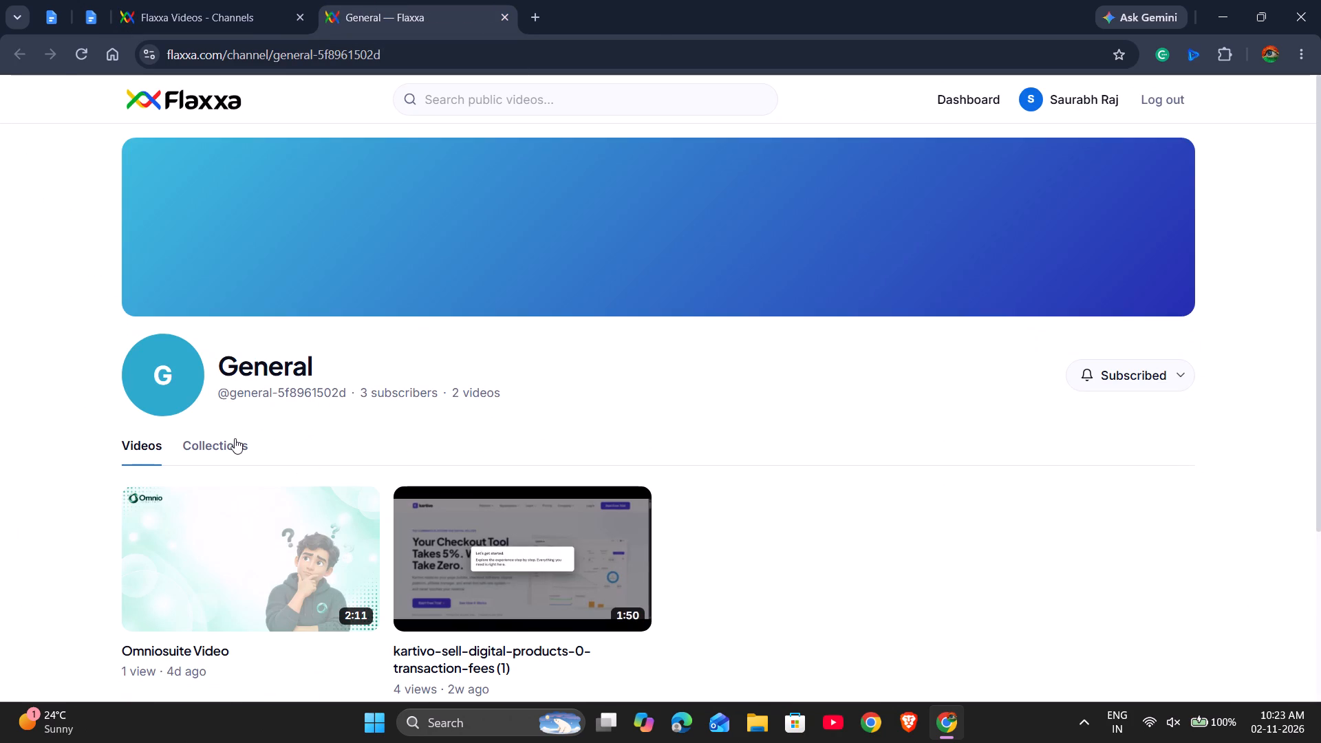
left_click(232, 437)
scroll(466, 571, "down", 1)
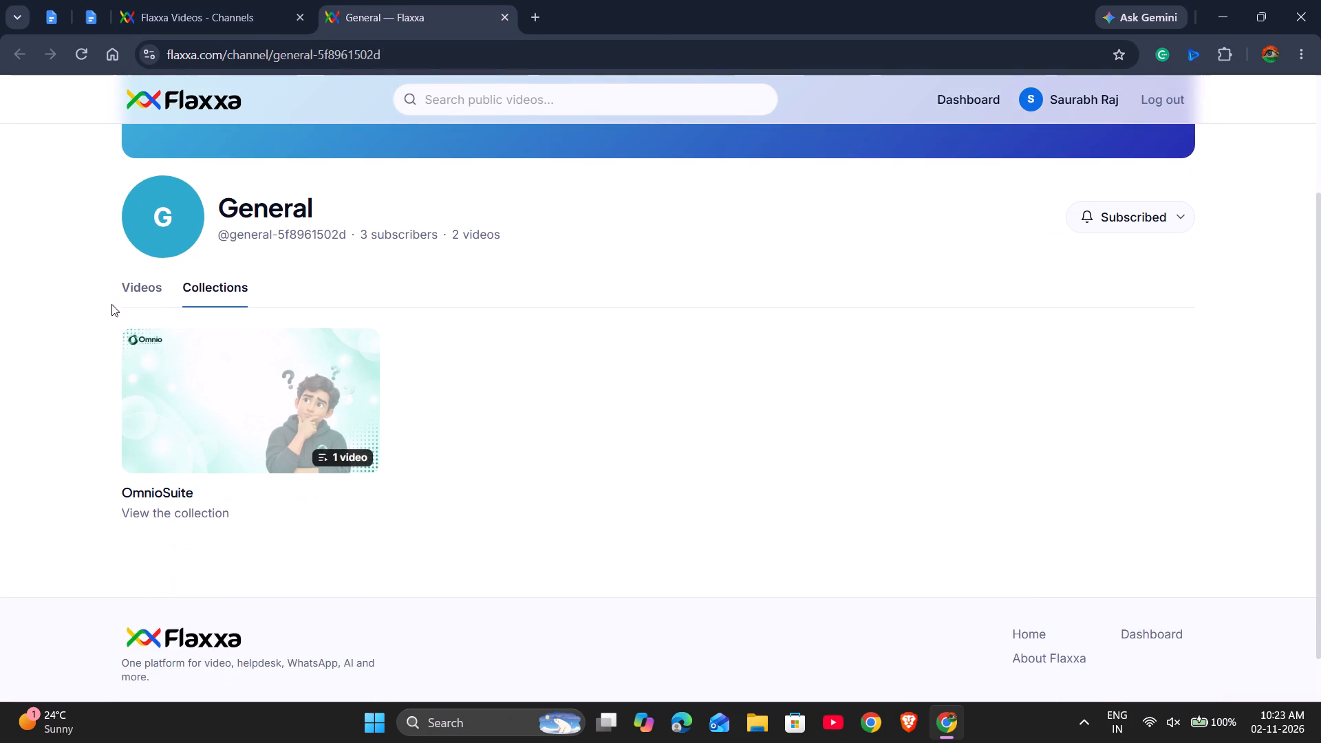
left_click(144, 297)
Return to My Channels and examine the General card's video figures and latest uploads.
left_click(199, 3)
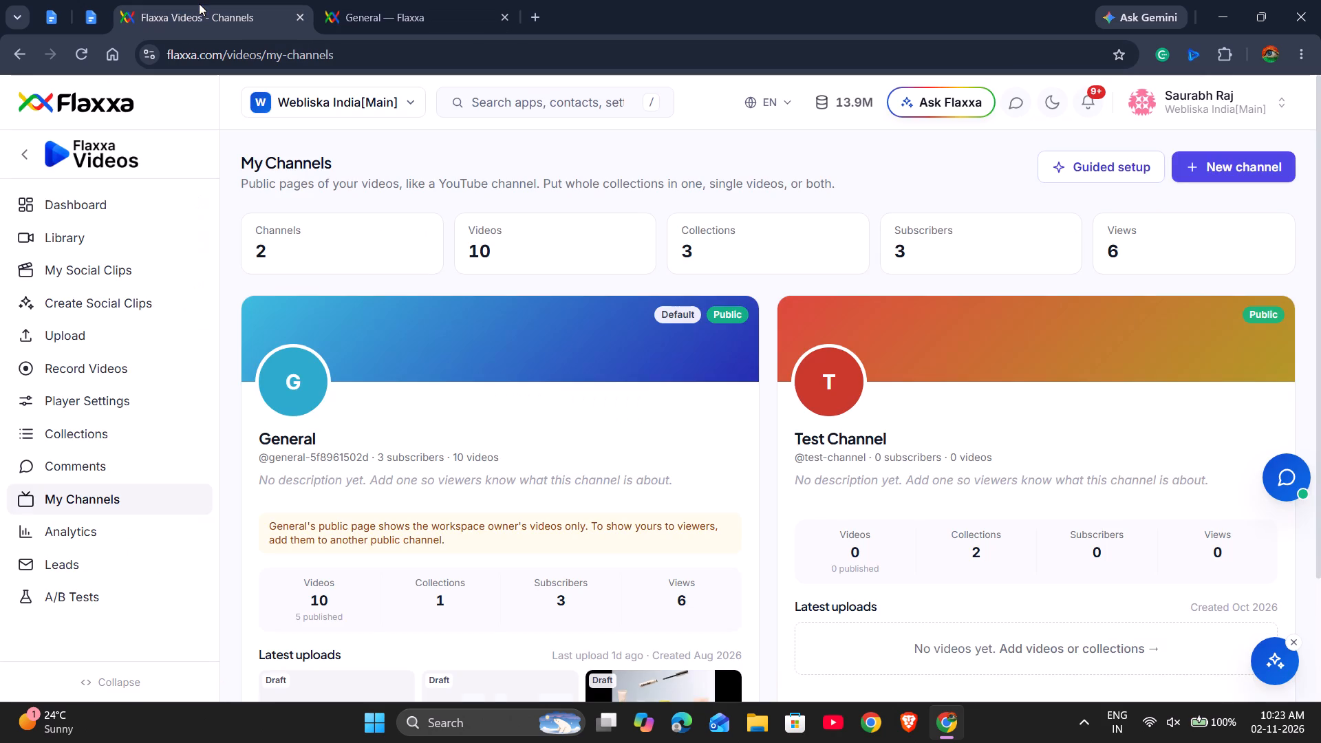
scroll(587, 564, "down", 3)
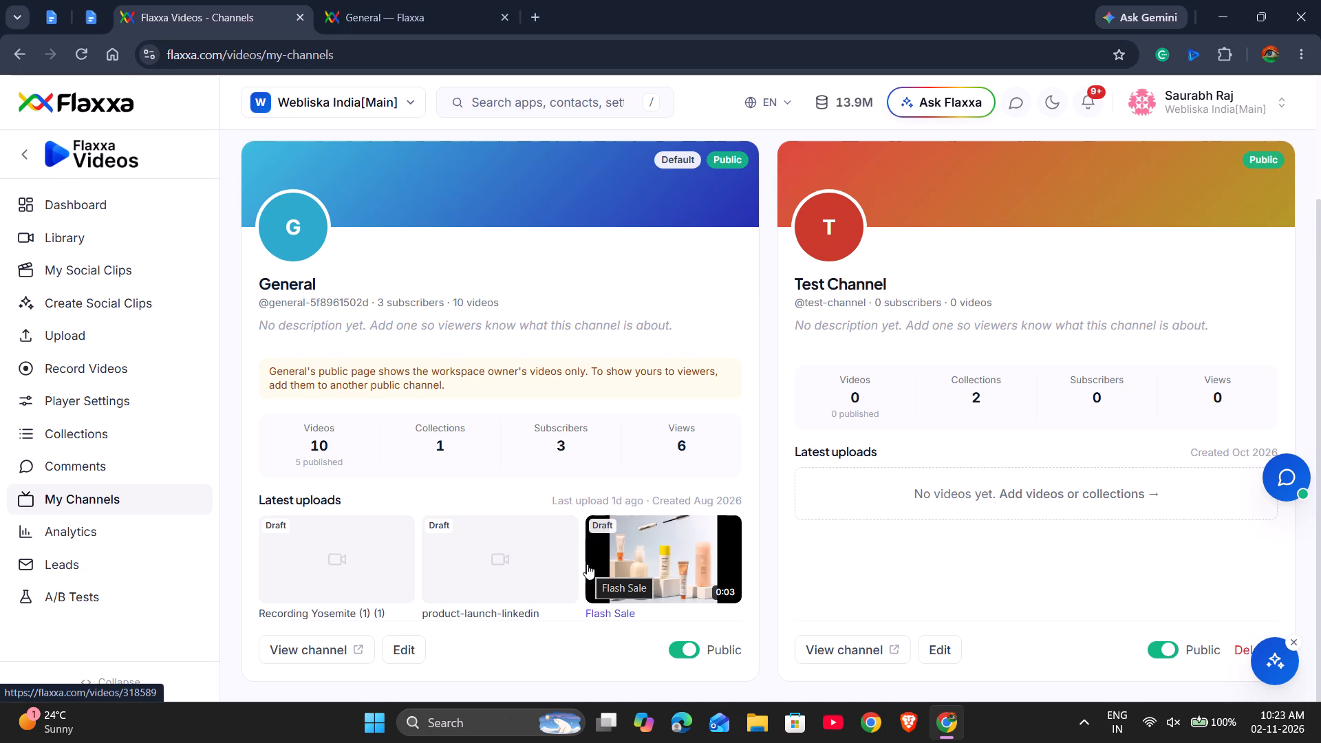
scroll(506, 564, "down", 1)
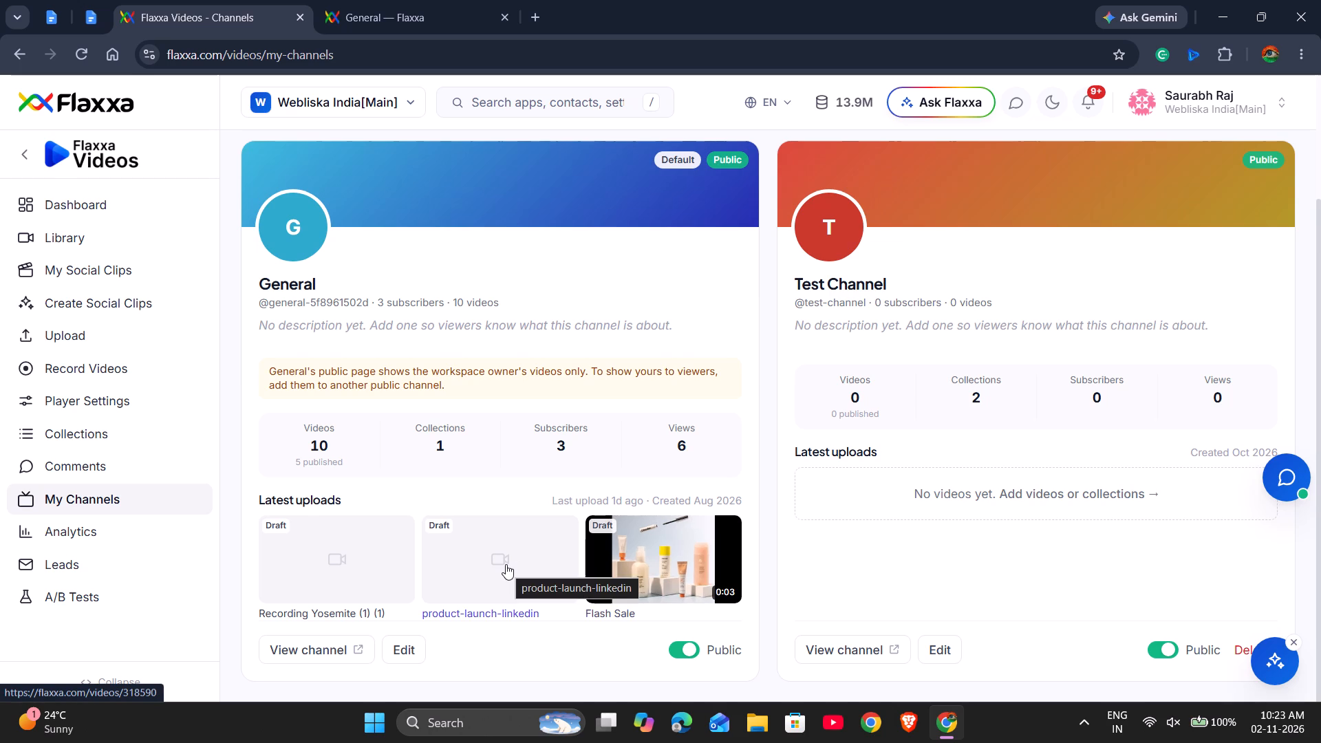
scroll(506, 564, "down", 1)
Open the General channel for editing, review its assigned collections and single videos, and close it without changes.
scroll(506, 564, "down", 5)
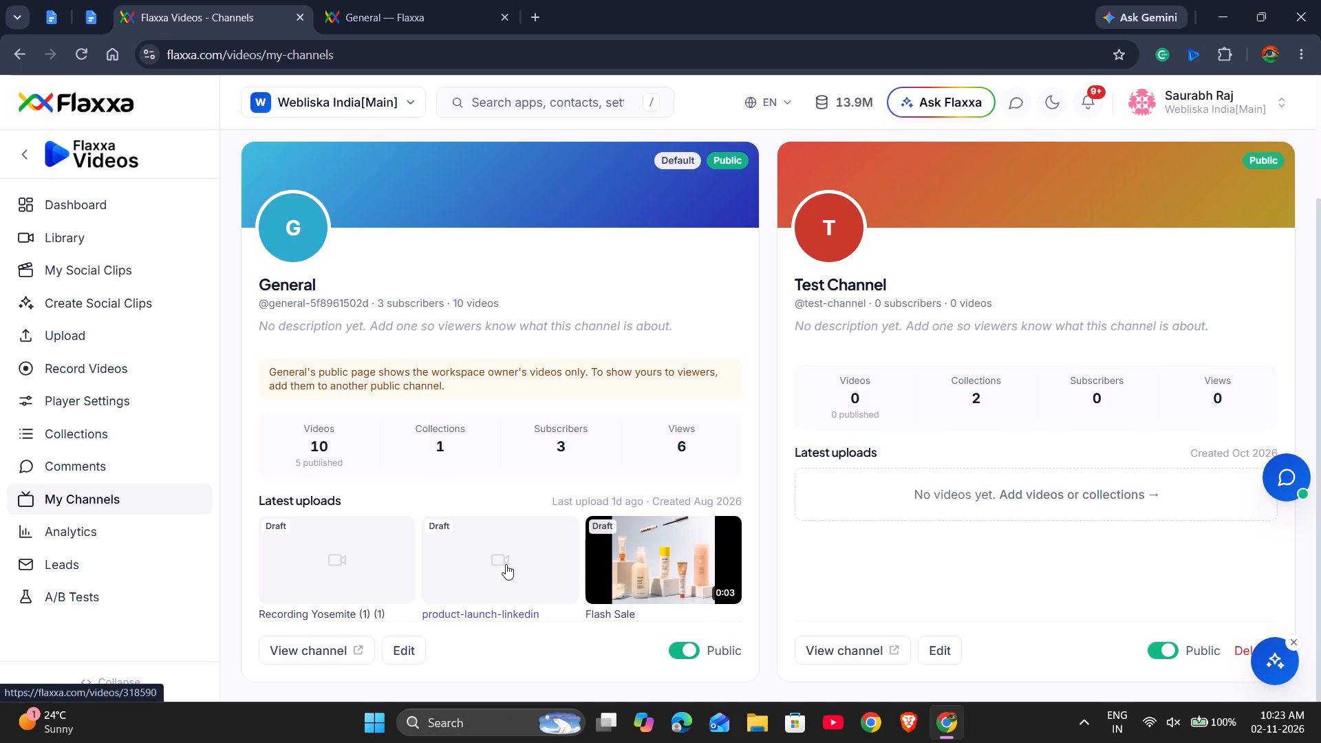
left_click(405, 648)
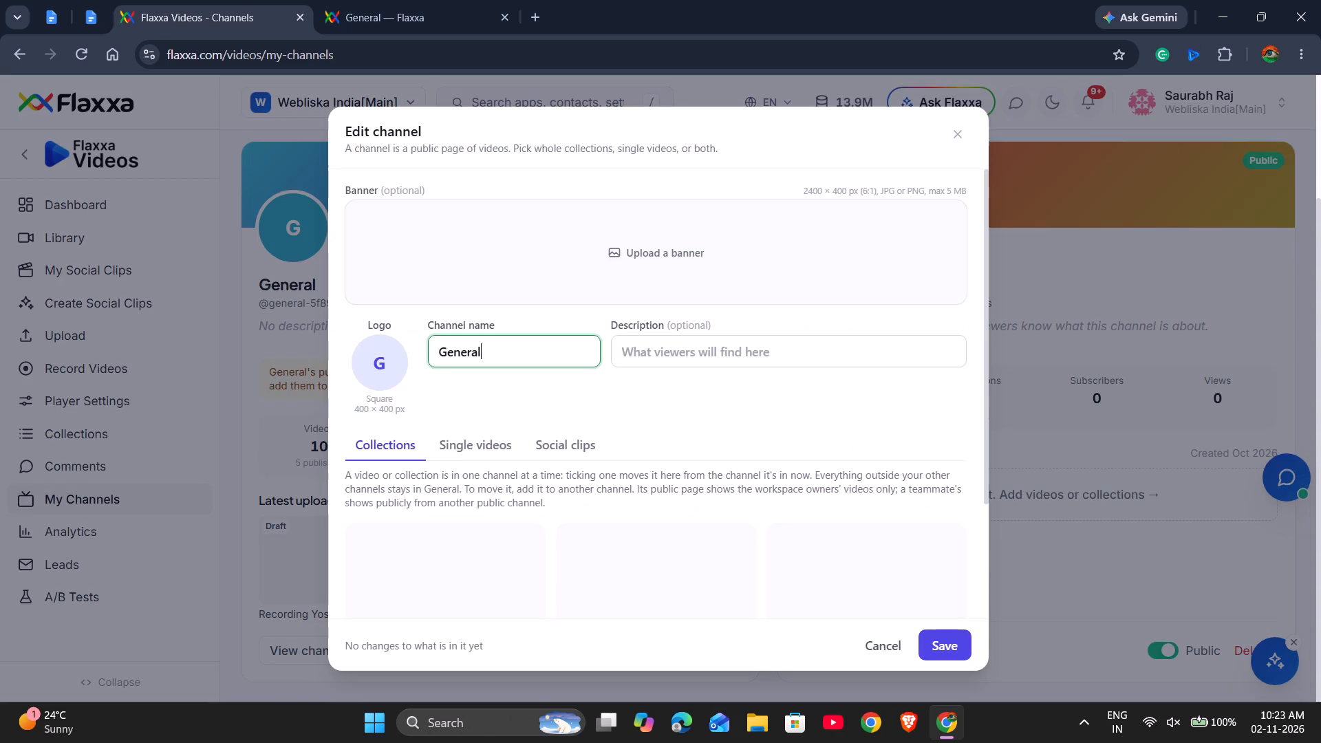
scroll(570, 490, "down", 2)
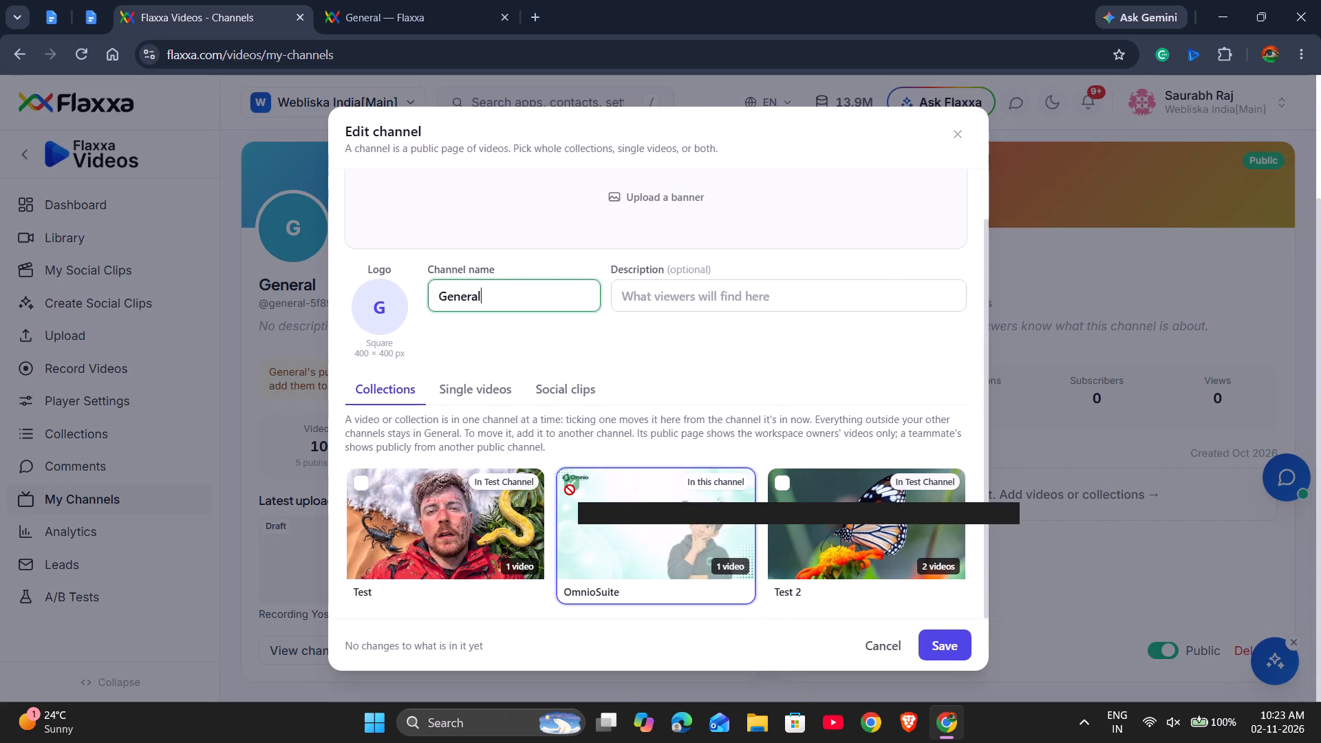
scroll(570, 490, "down", 1)
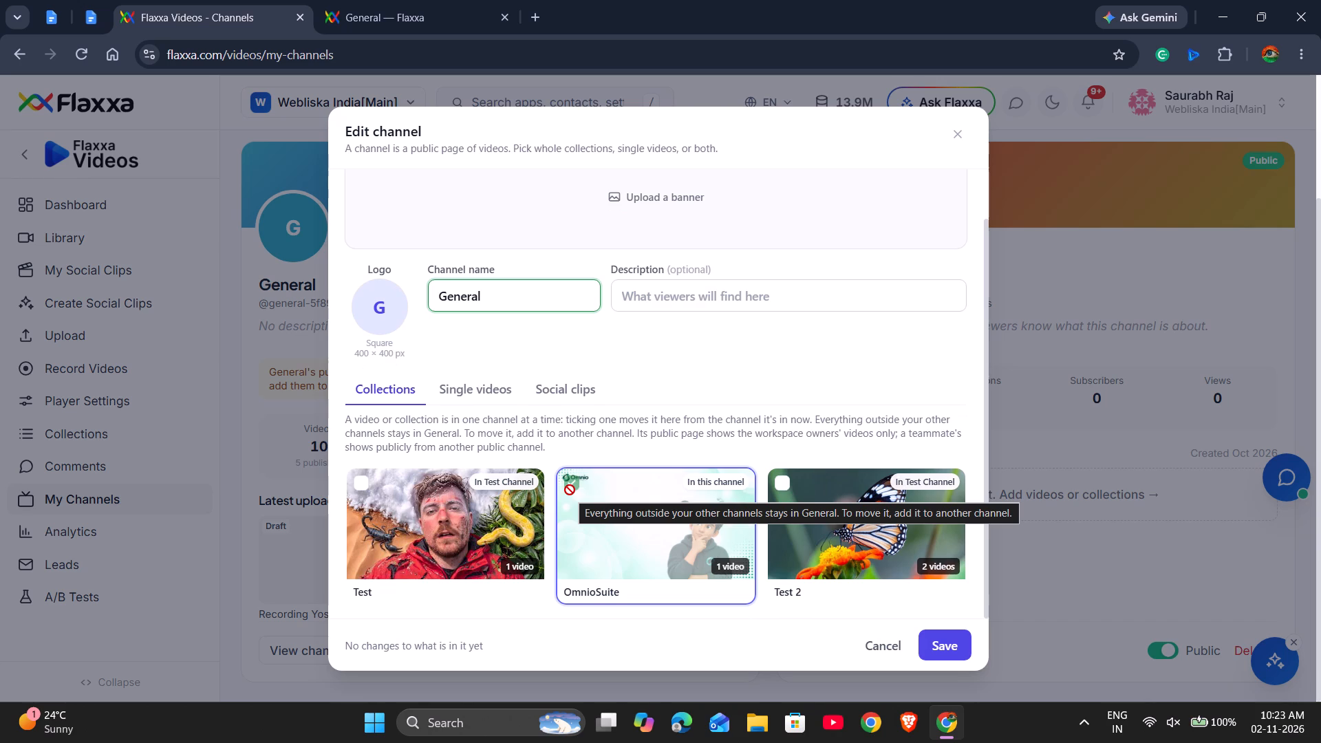
left_click(481, 396)
scroll(564, 541, "down", 1)
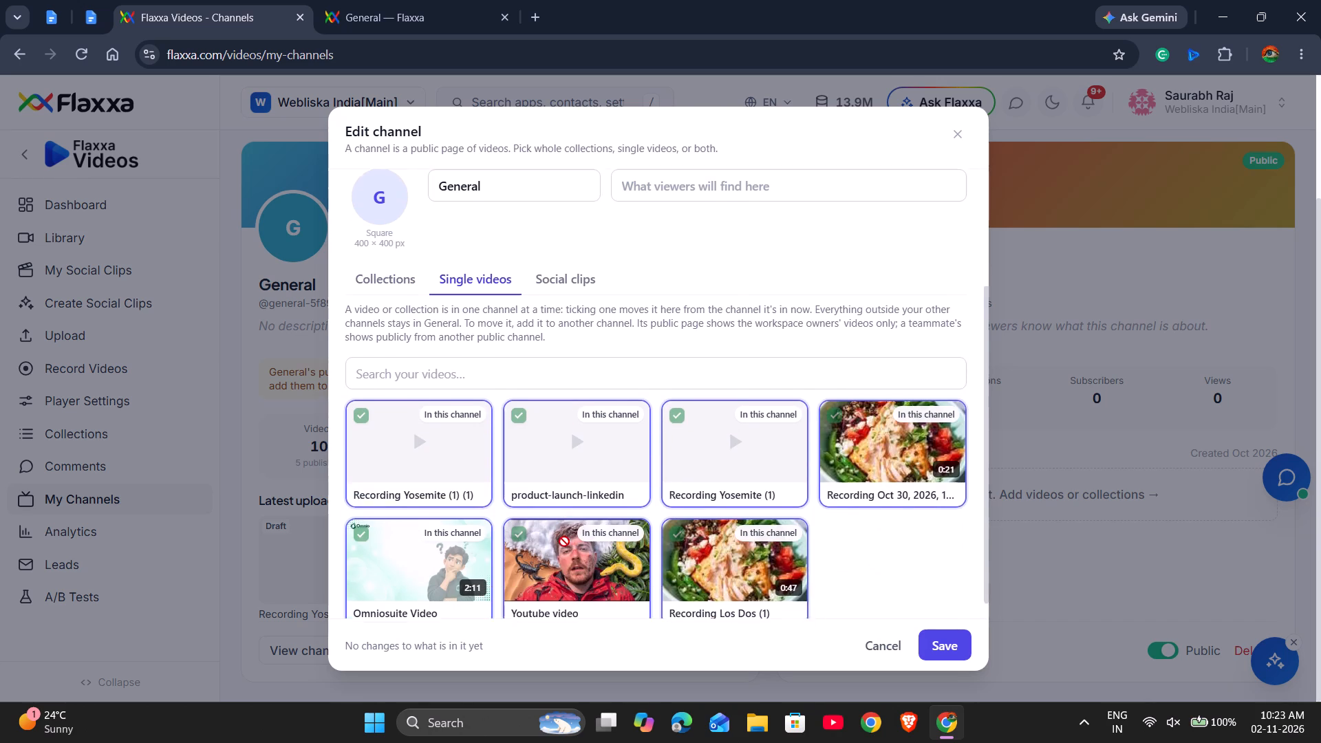
scroll(564, 541, "down", 1)
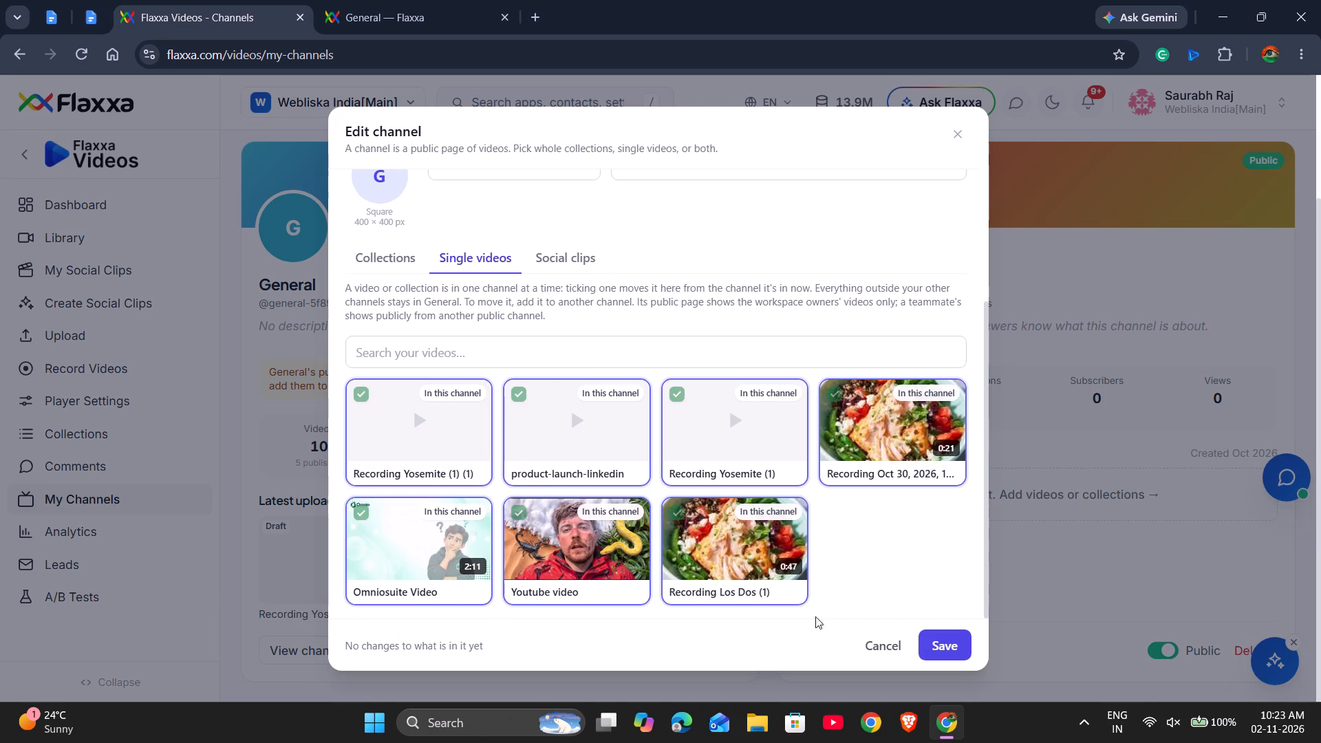
left_click(875, 643)
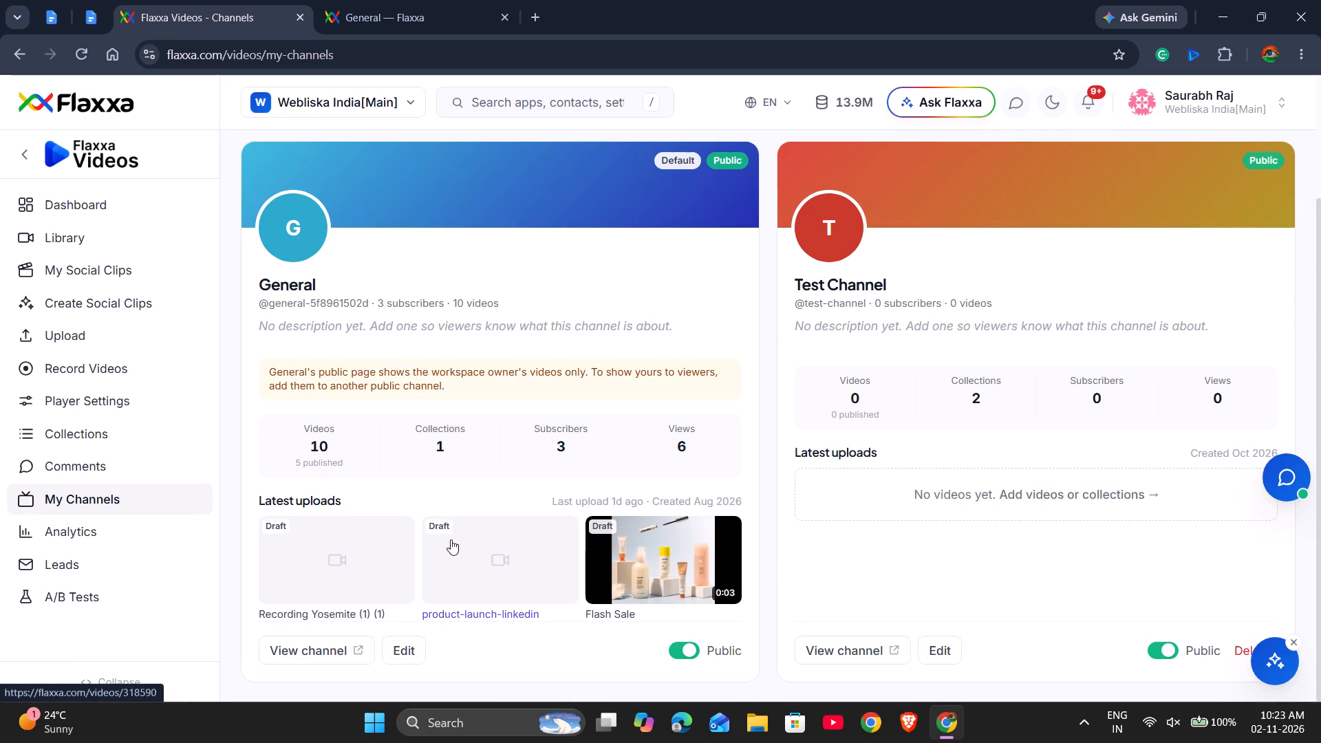
Add the single videos Recording Los Dos (1), Youtube video and the Oct 30, 2026 recording to Test Channel and save it.
scroll(451, 539, "up", 1)
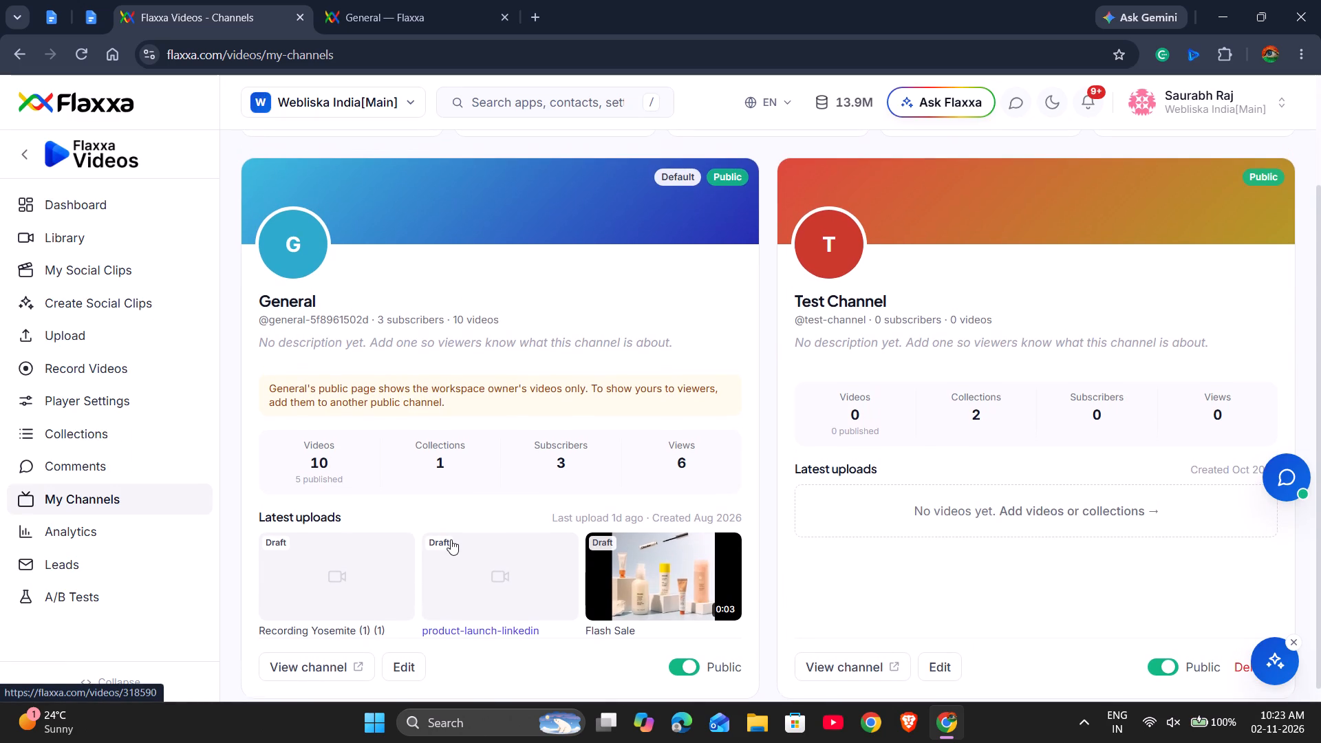
scroll(451, 539, "down", 2)
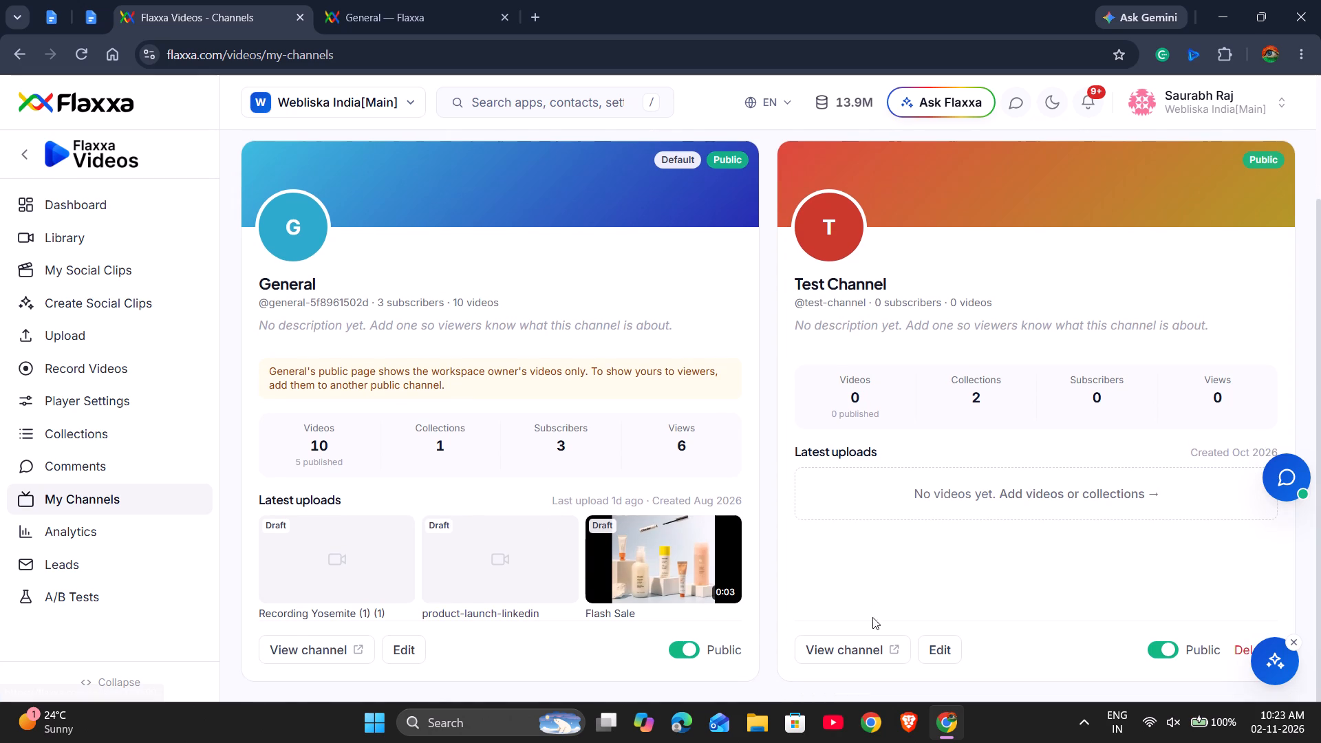
left_click(949, 645)
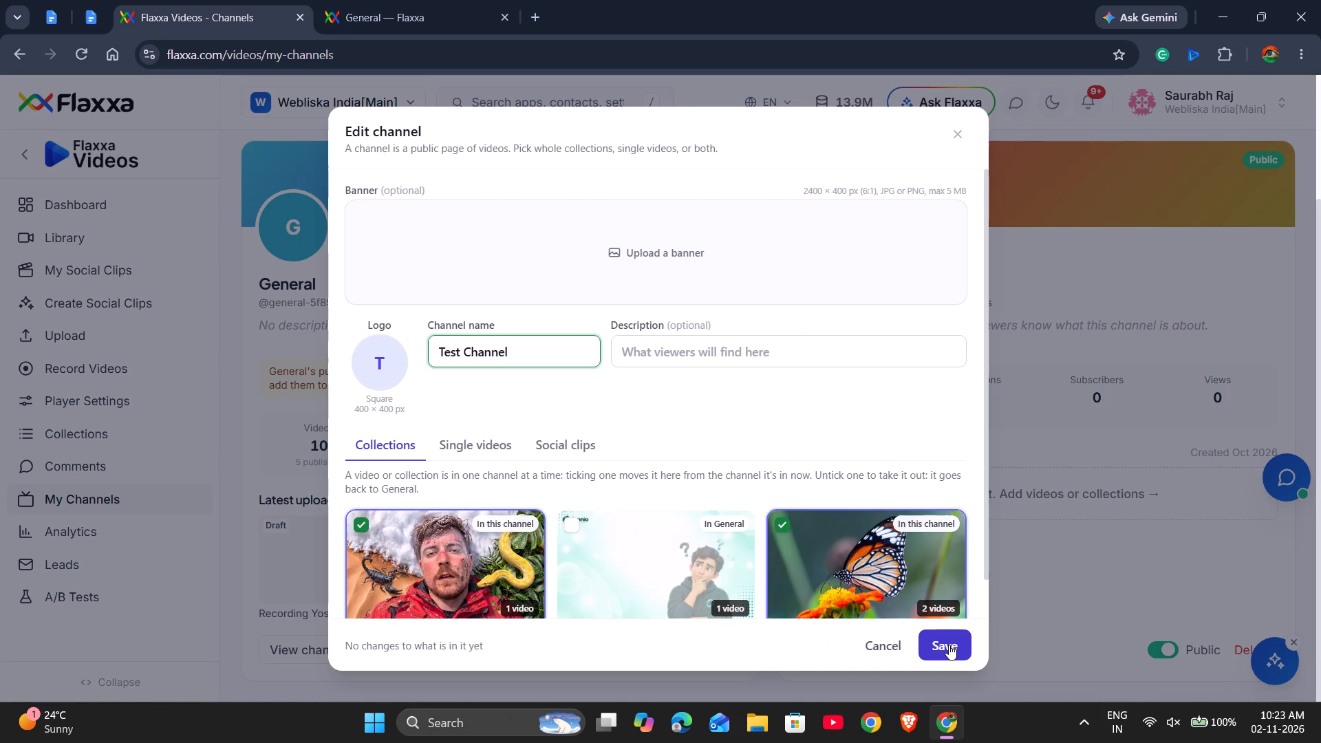
scroll(590, 548, "down", 1)
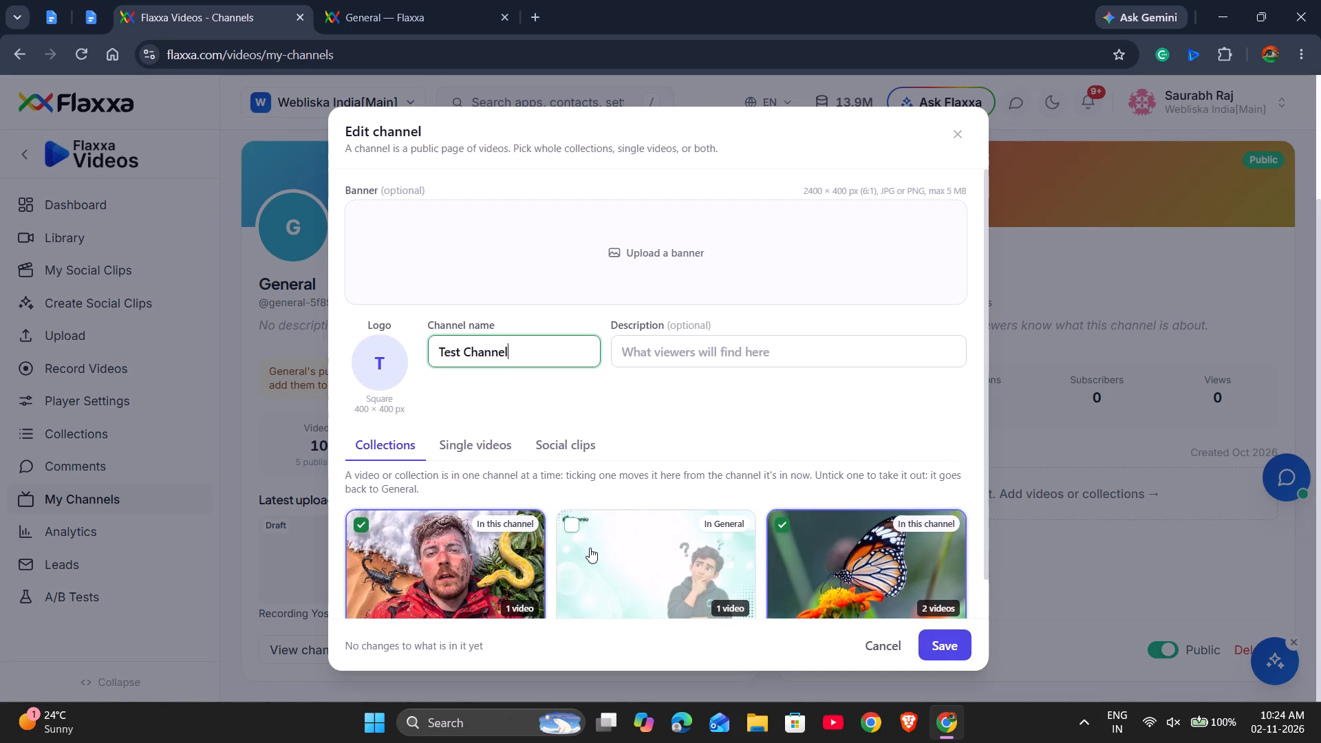
scroll(590, 548, "down", 1)
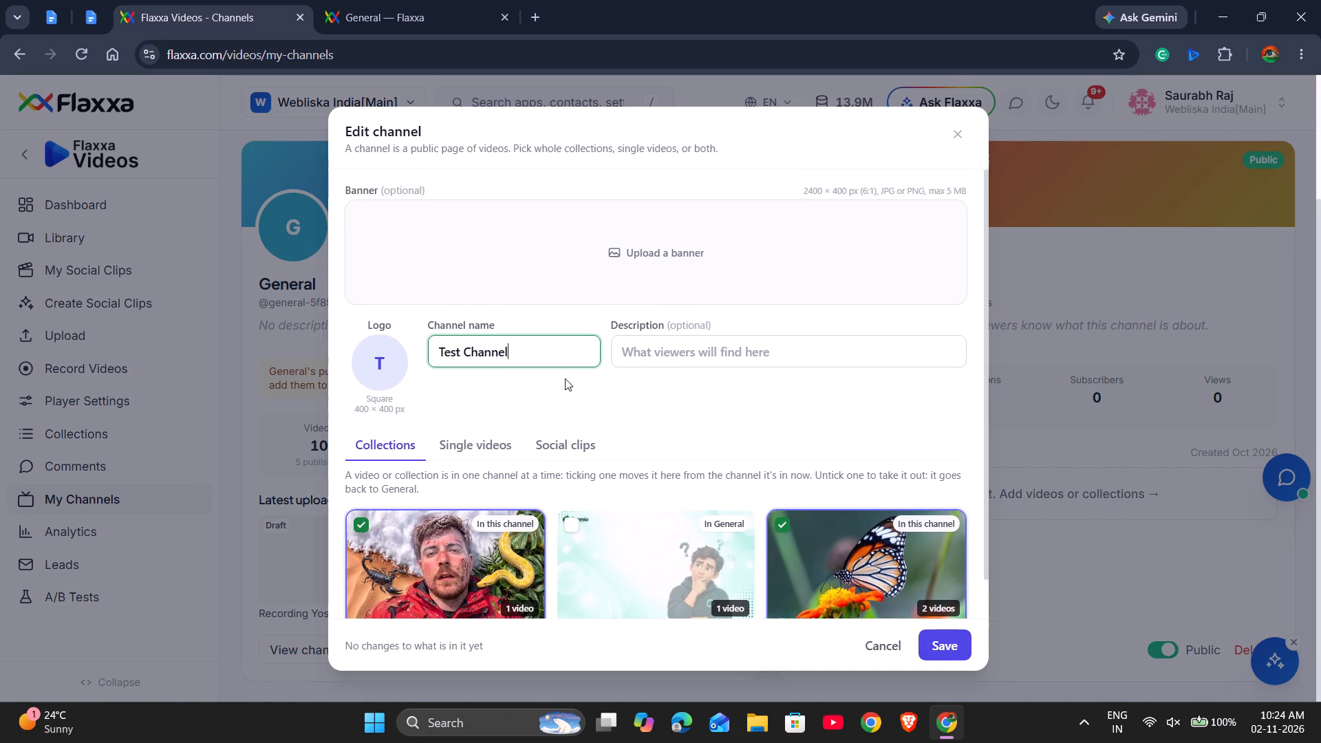
left_click(467, 442)
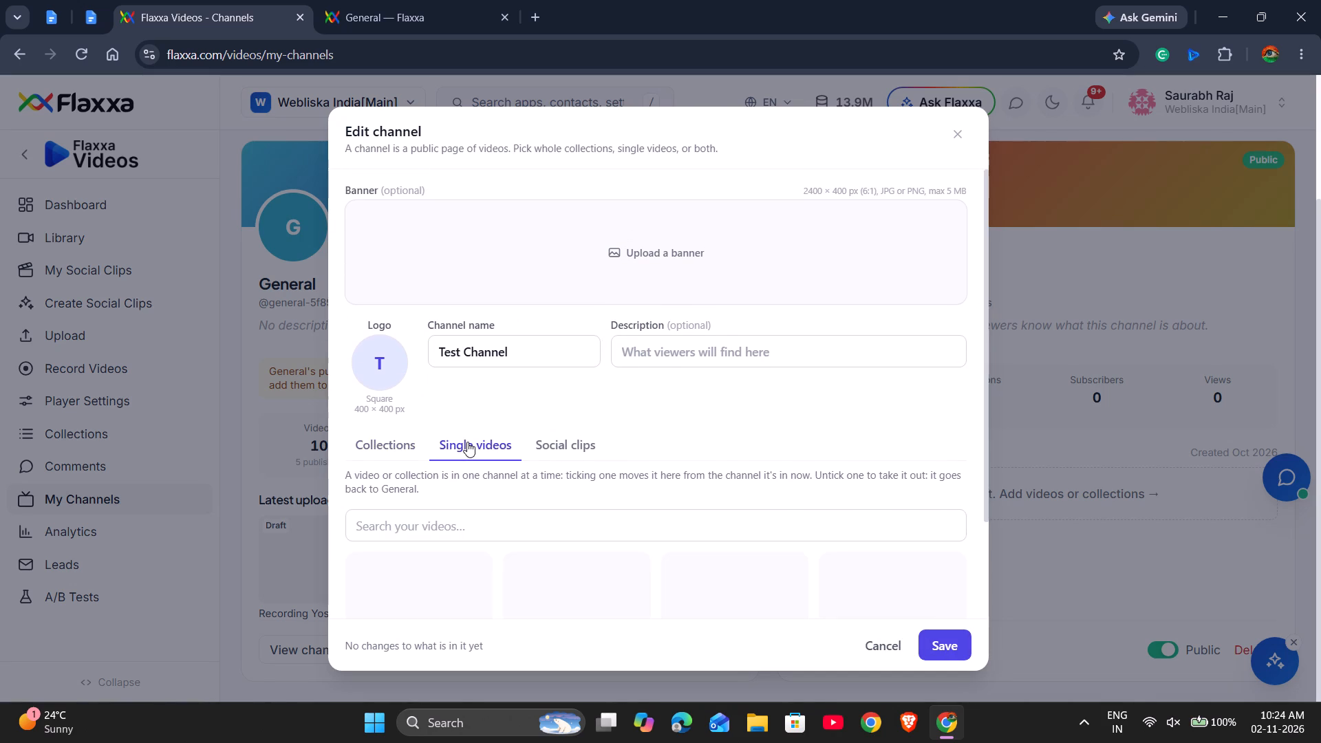
scroll(614, 486, "down", 4)
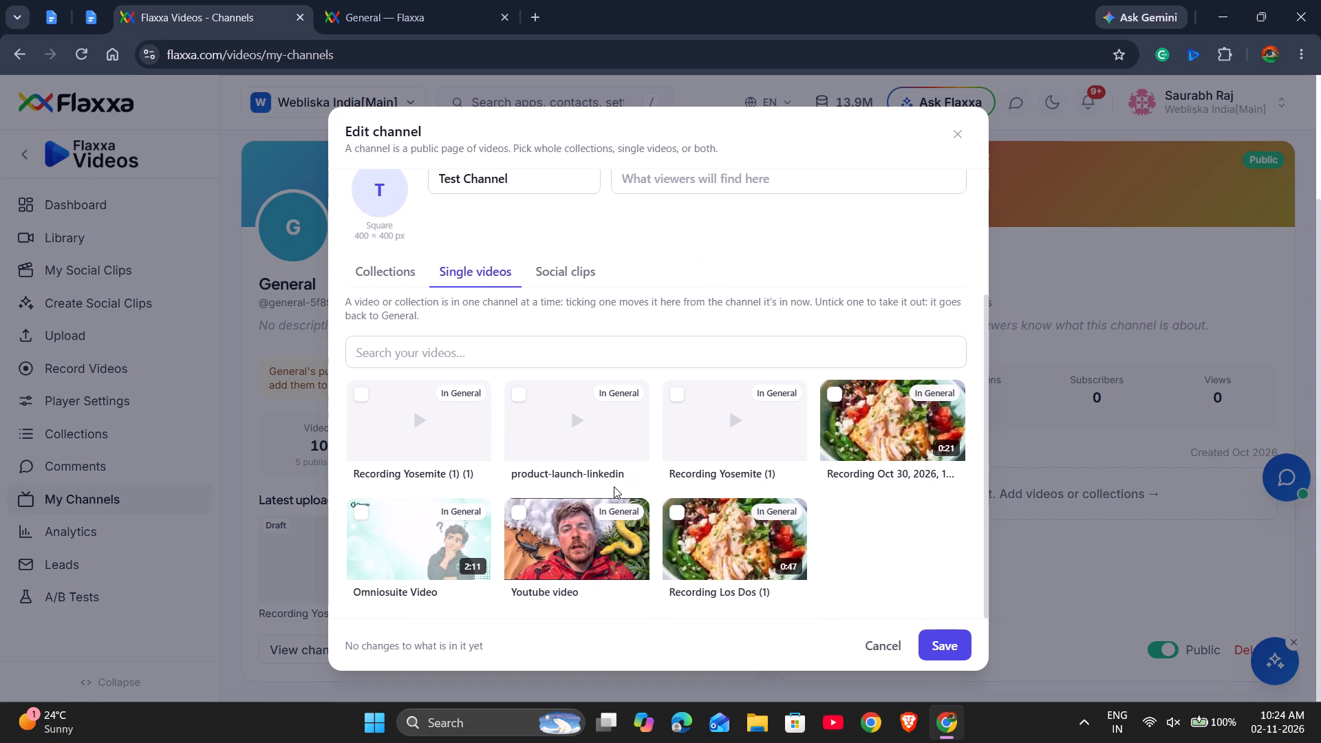
left_click(682, 510)
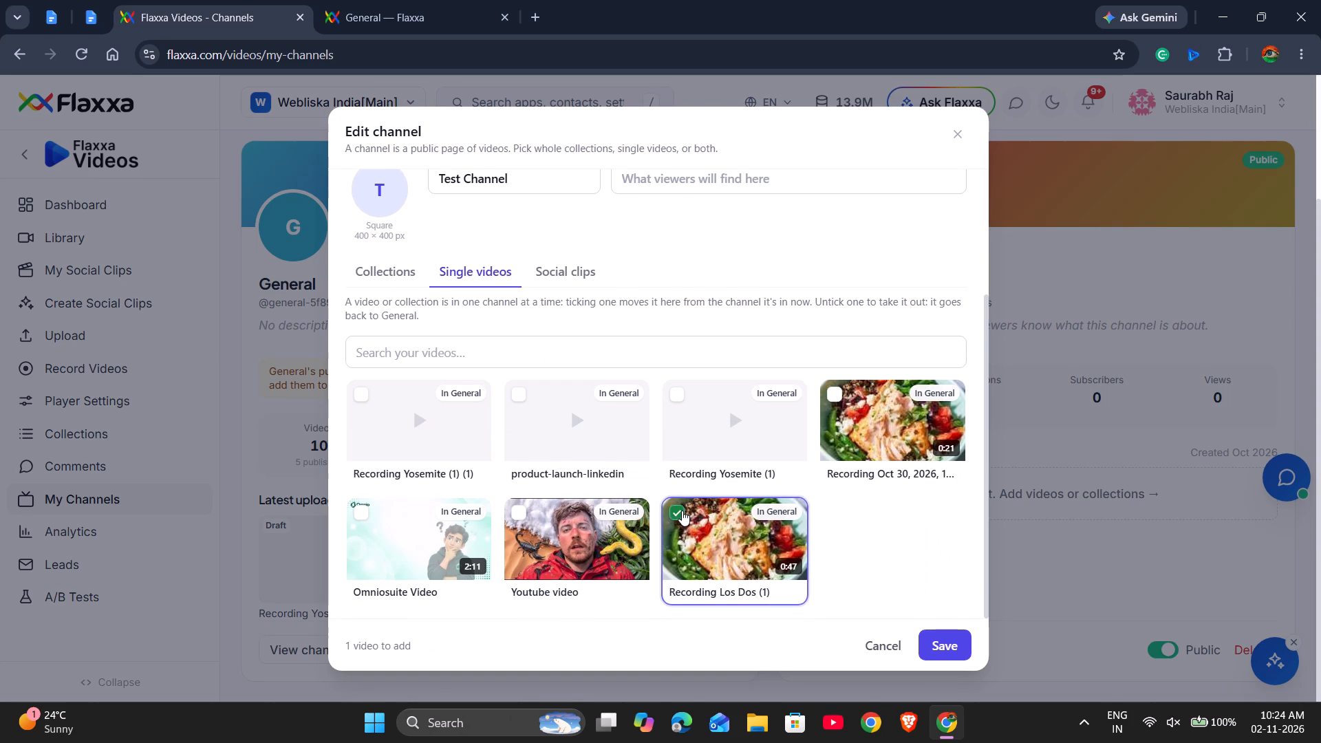
left_click(515, 510)
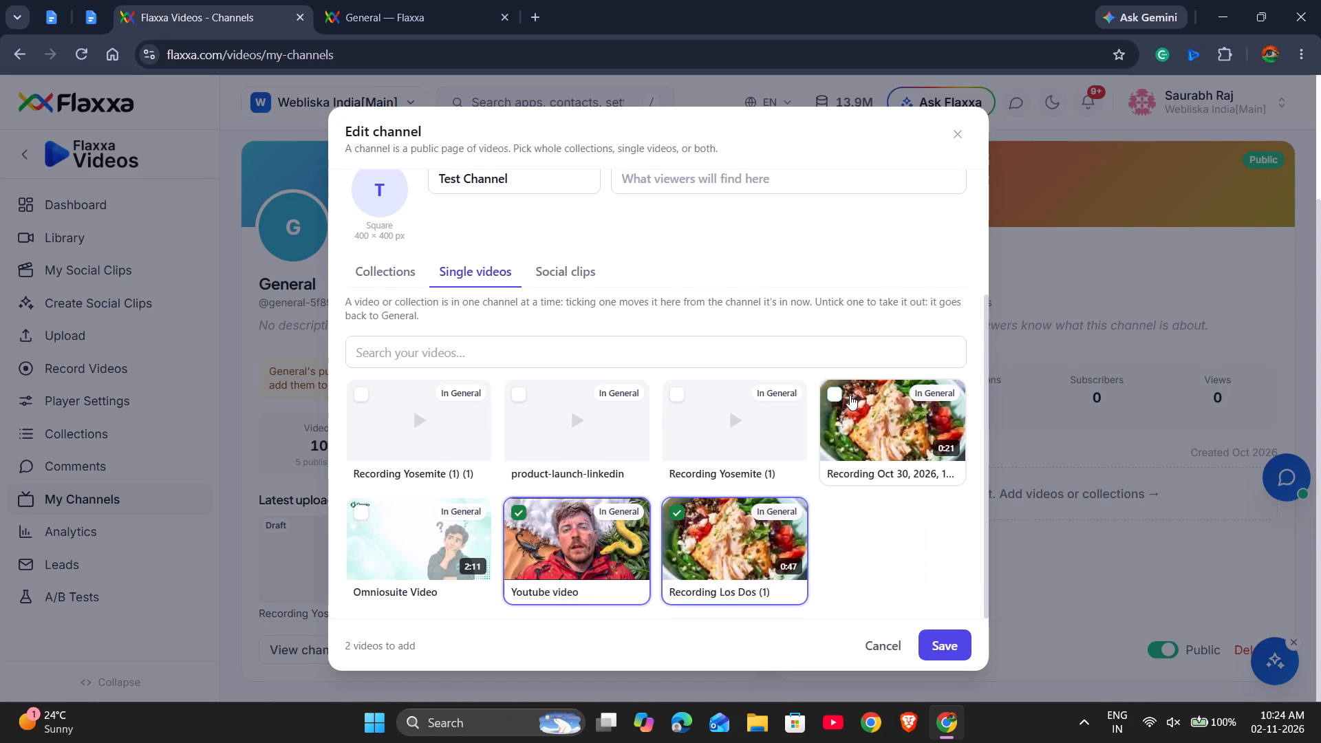
left_click(835, 387)
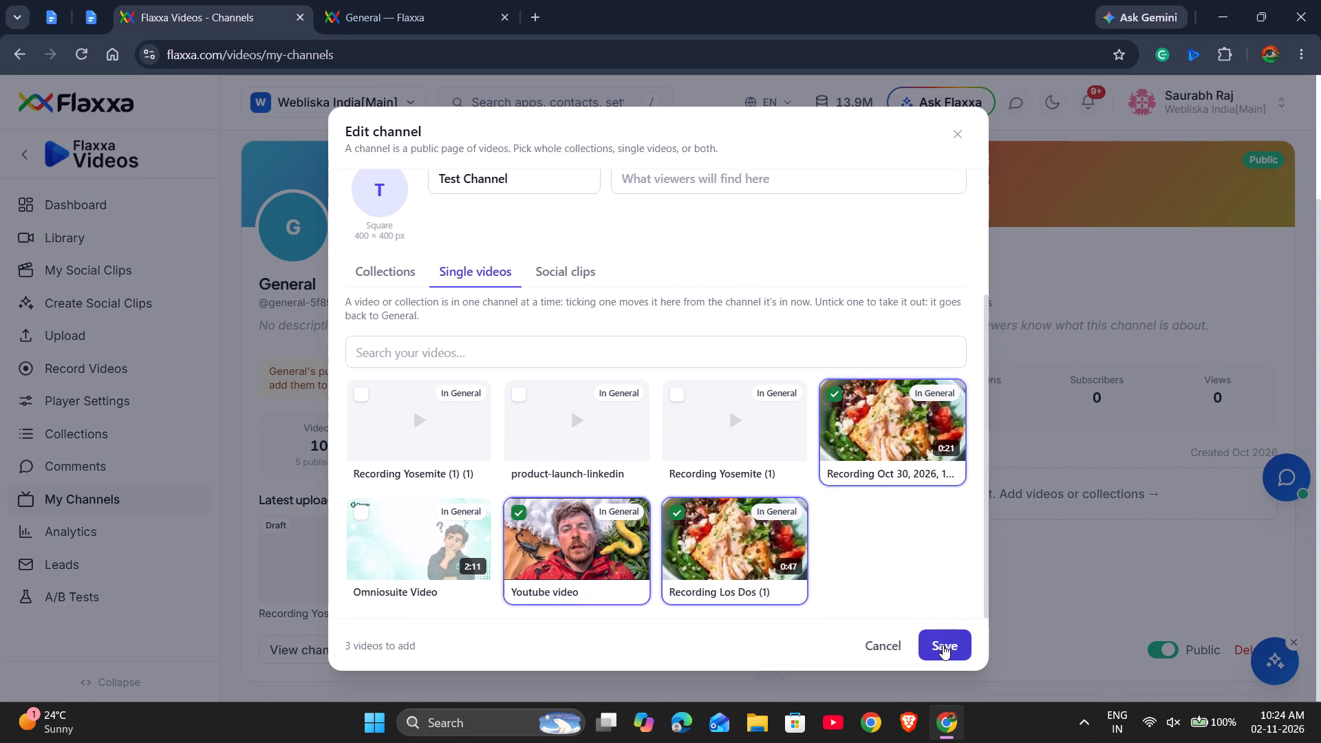
left_click(943, 645)
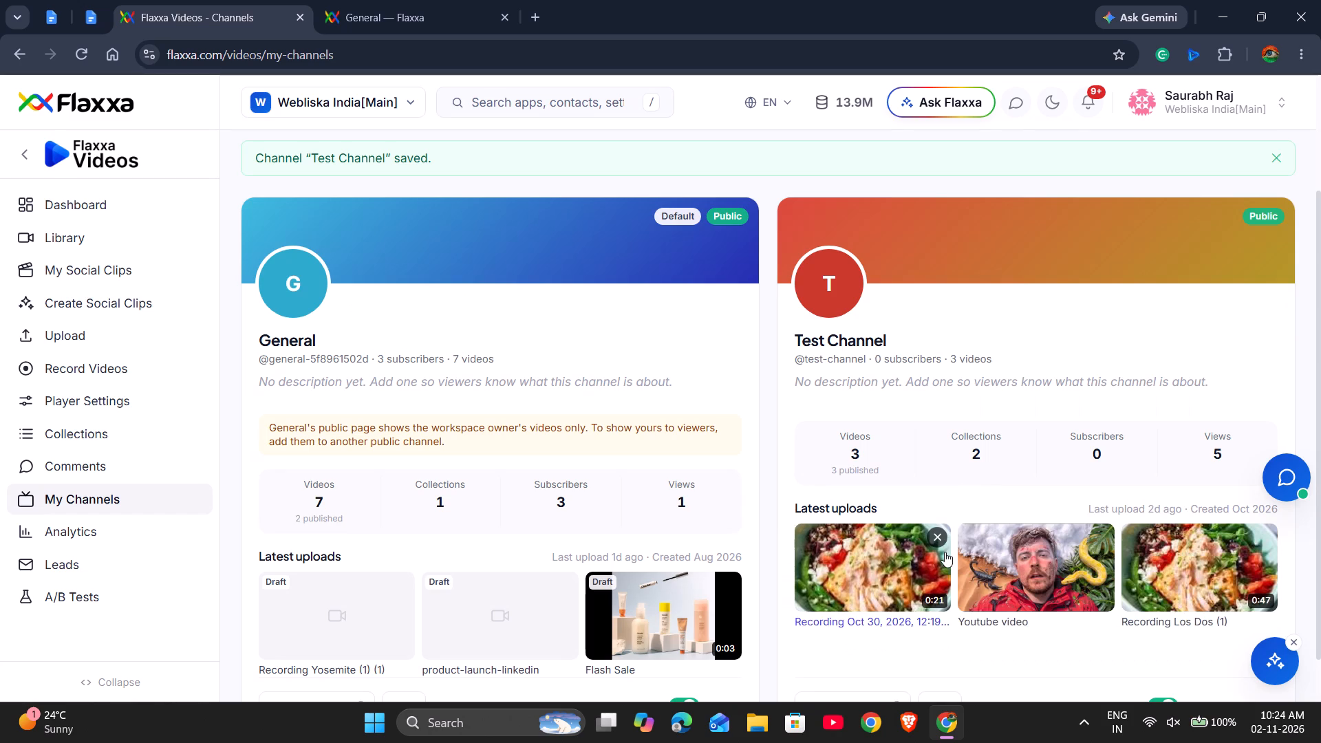
View Test Channel's public page and compare its Videos and Collections listings.
scroll(945, 552, "down", 2)
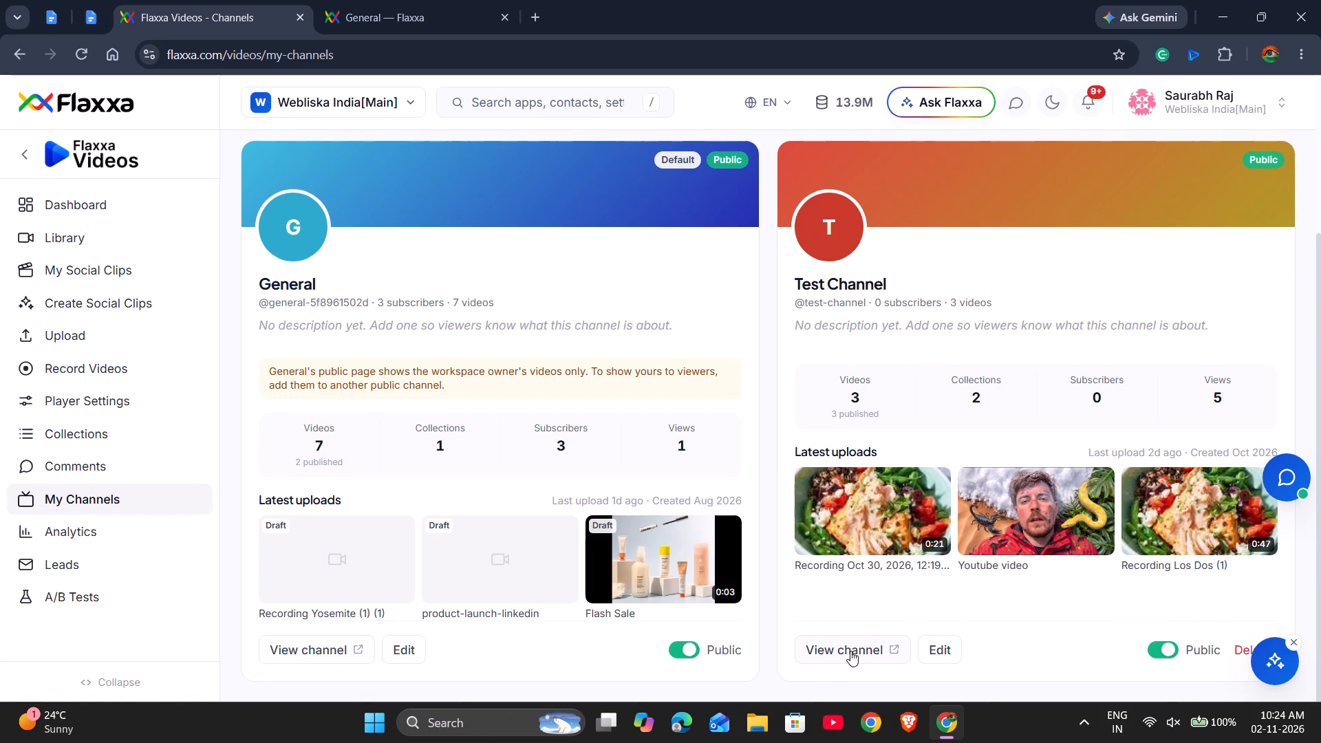
left_click(853, 651)
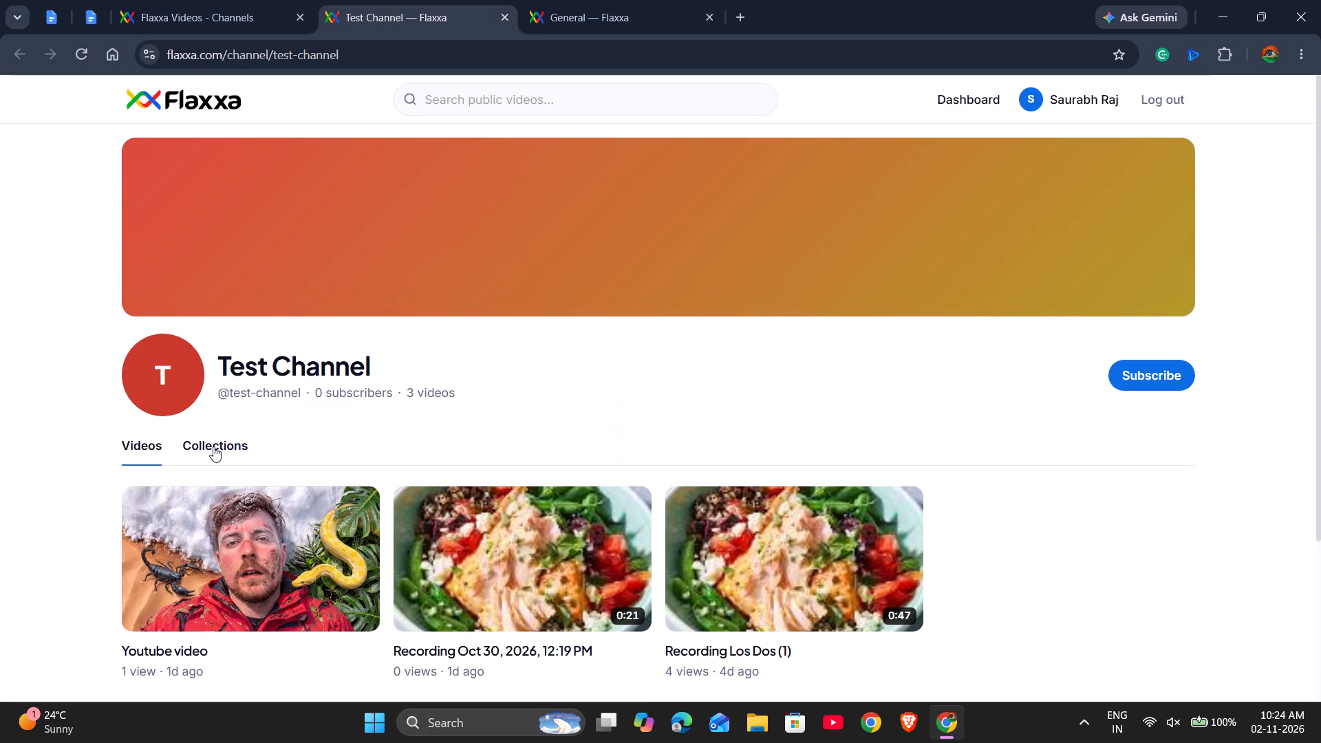
left_click(213, 446)
left_click(137, 442)
left_click(208, 446)
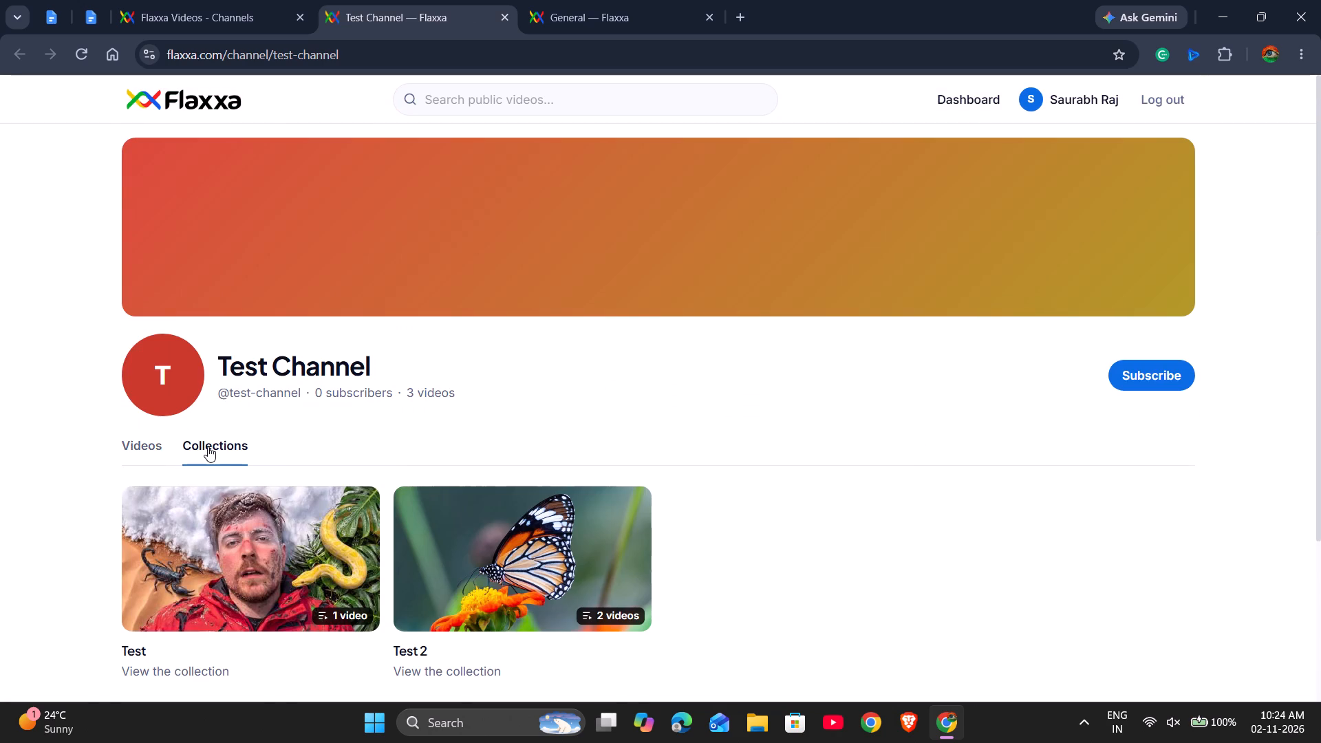
left_click(151, 449)
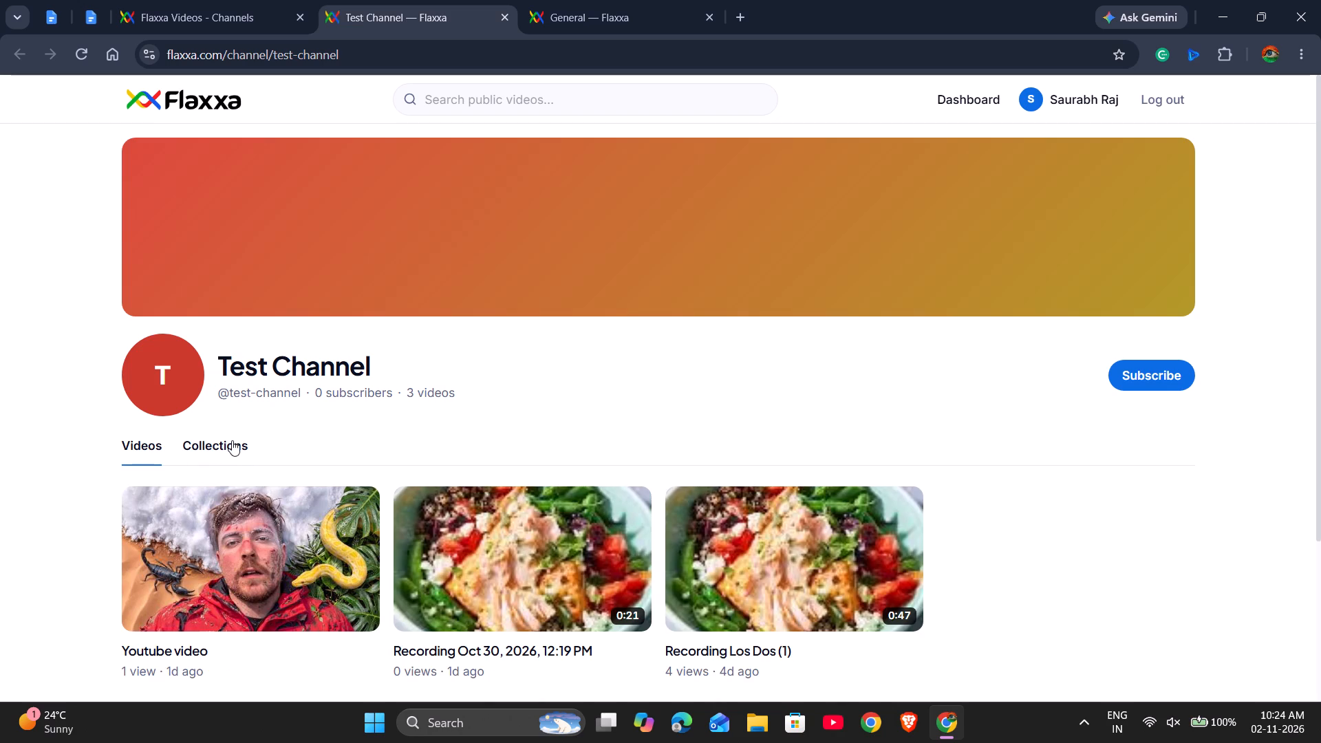
left_click(232, 440)
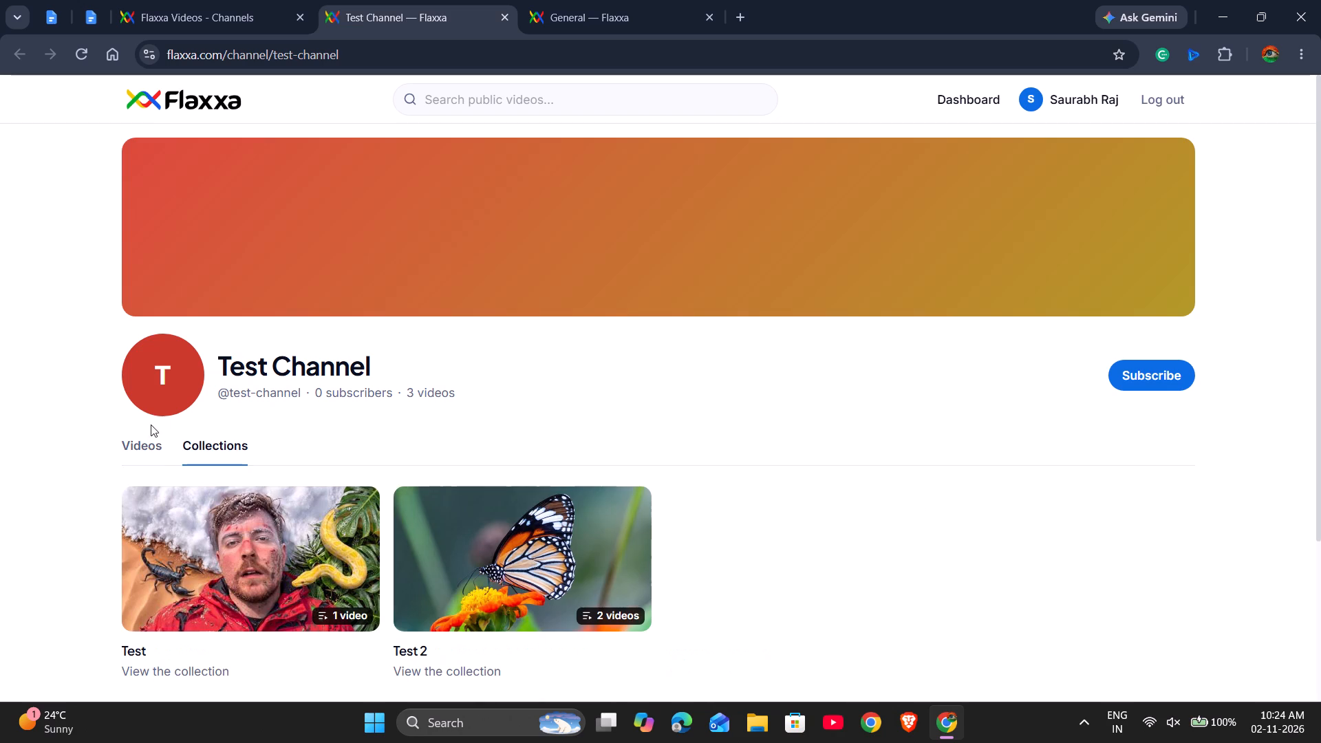
left_click(136, 449)
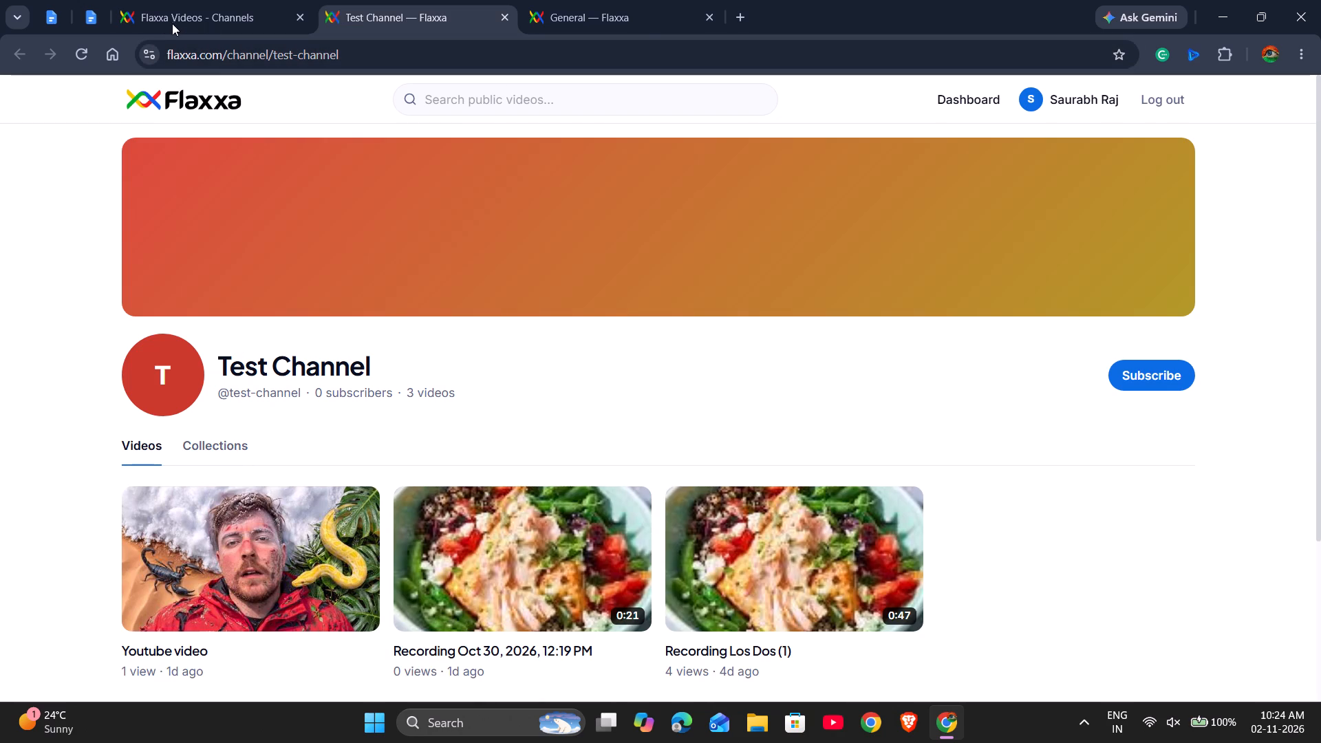
Return to Flaxxa Videos and check the Library's videos under the Failed, Processing, Draft and All filters.
left_click(163, 22)
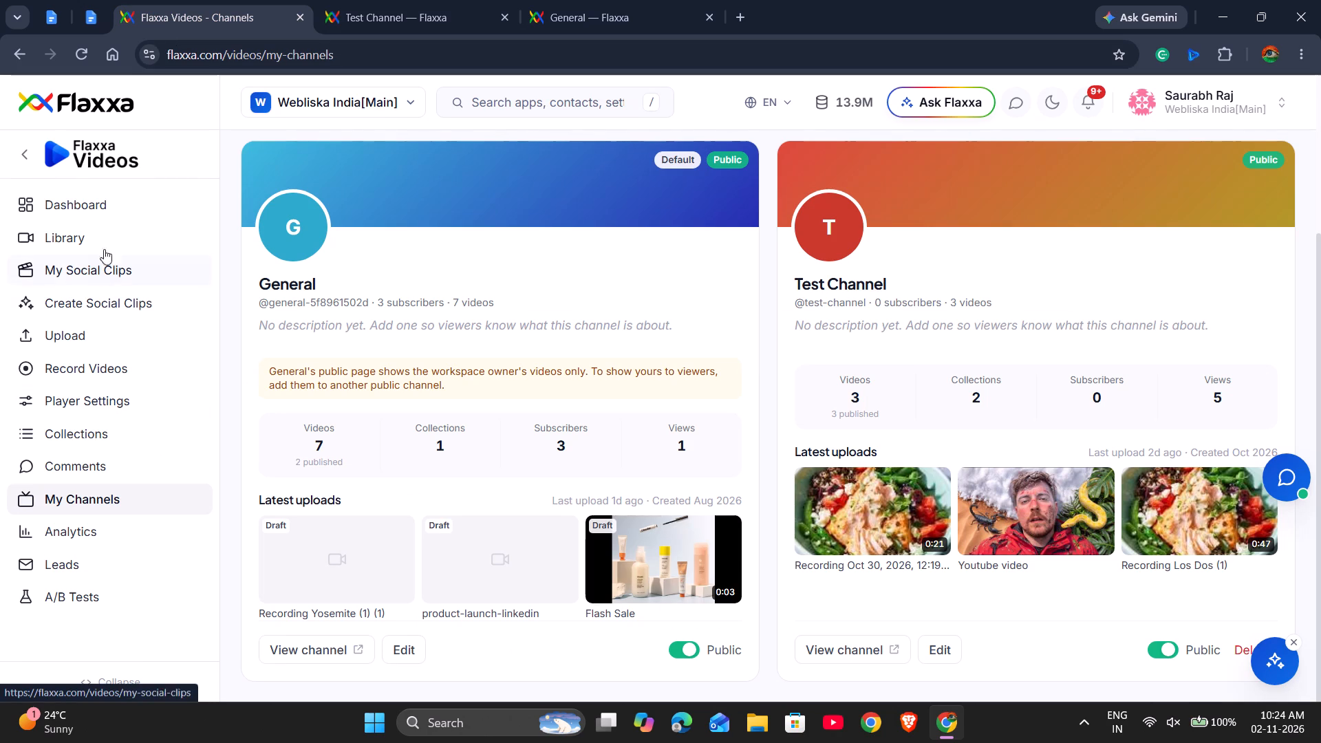
left_click(107, 233)
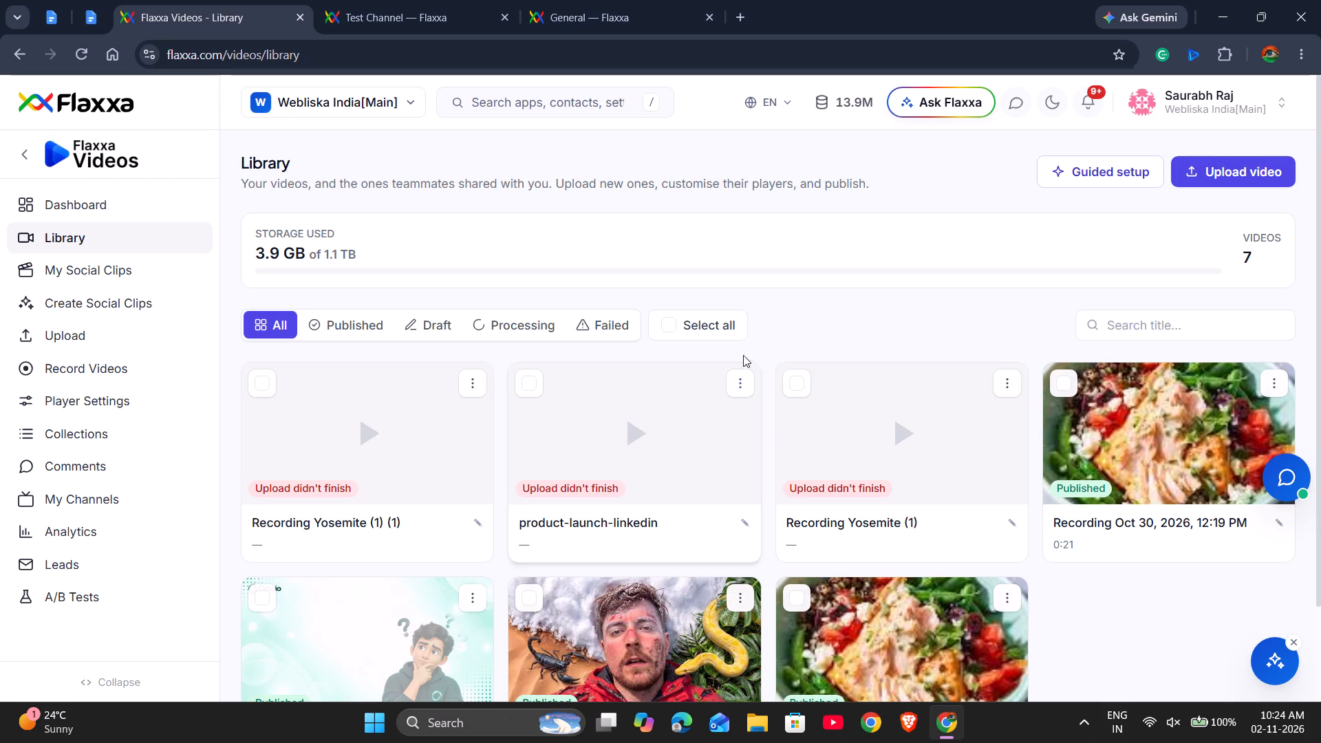
left_click(604, 327)
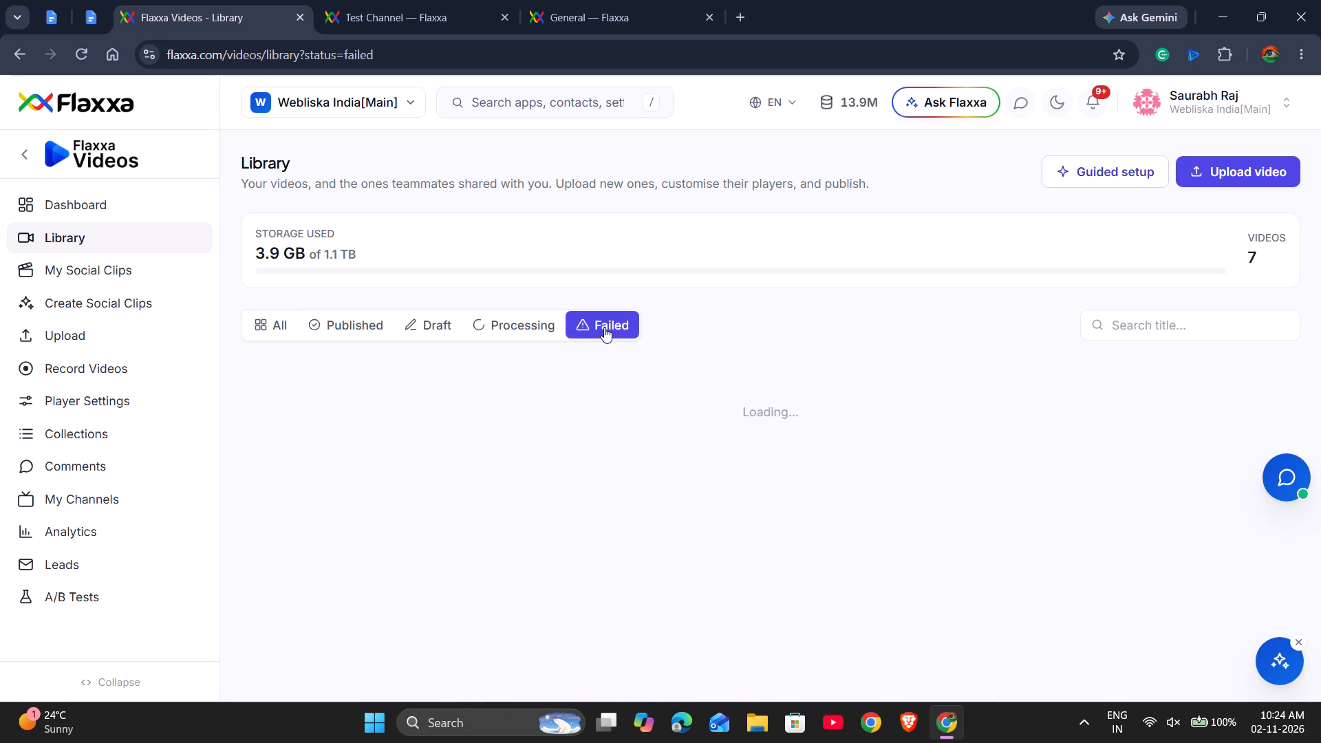
left_click(530, 325)
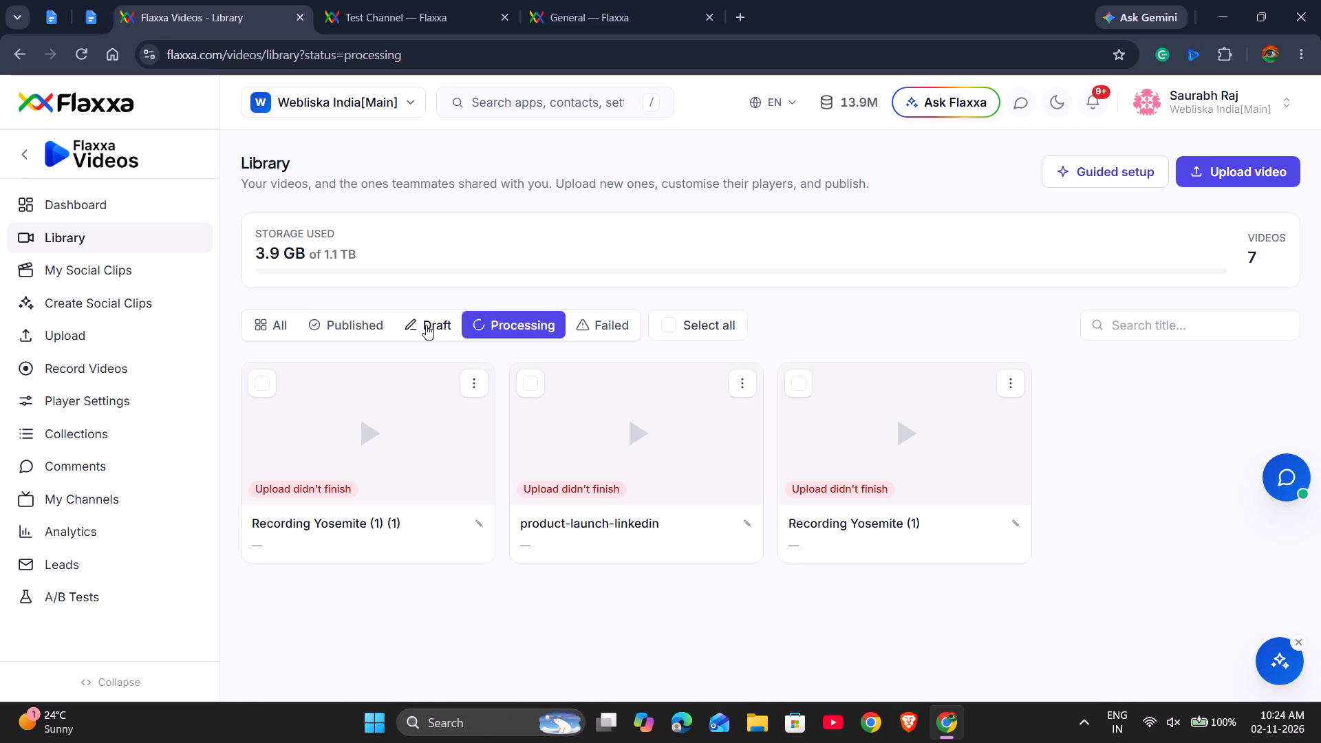
left_click(426, 325)
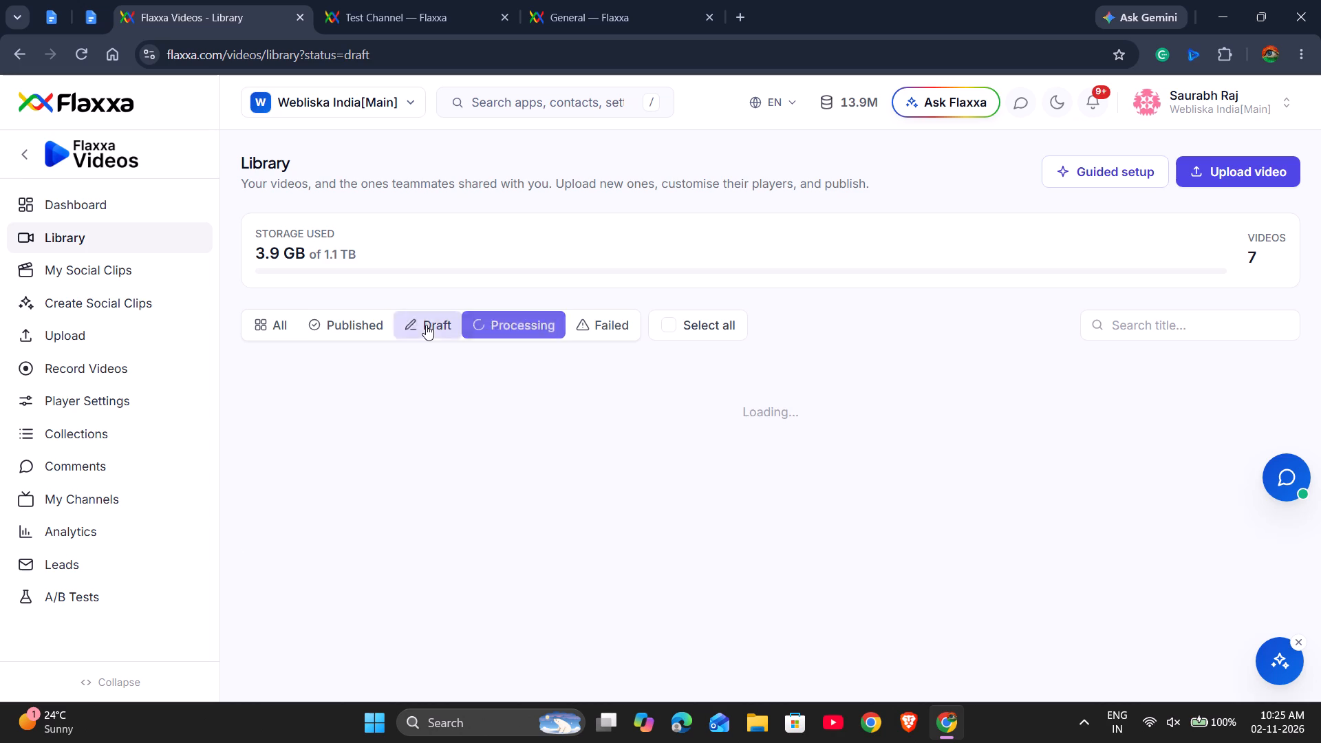
left_click(284, 324)
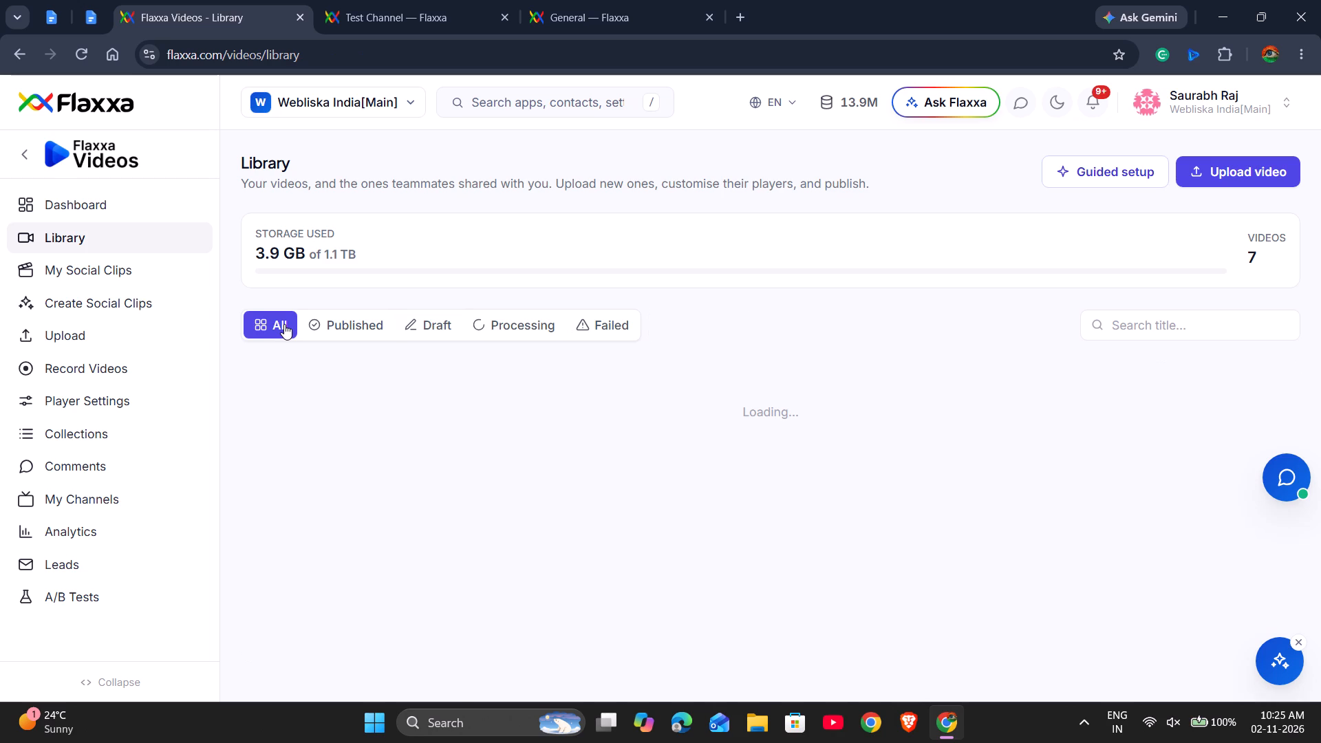
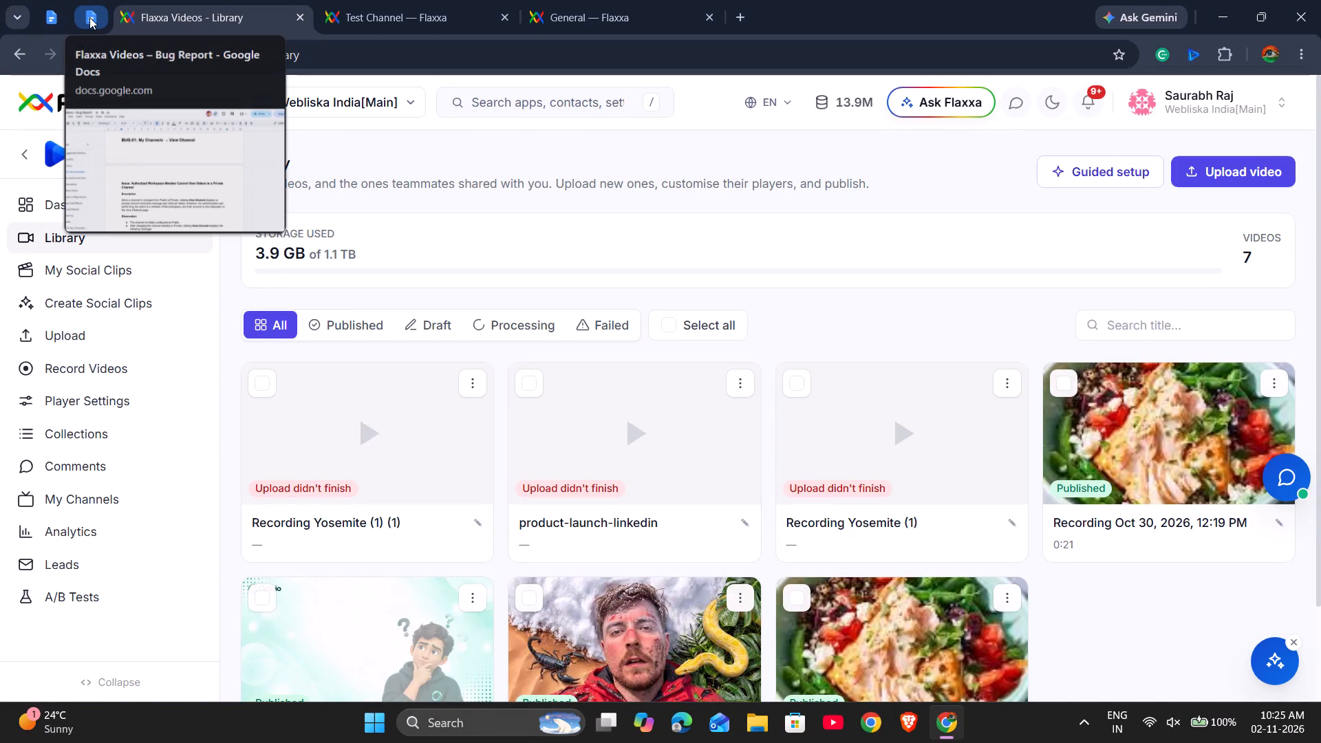
Switch to the Flaxxa Videos bug report and read BUG-01 and BUG-02 on View Channel, through to SUGGESTION-03 on the Autoresponder Webhook.
left_click(89, 17)
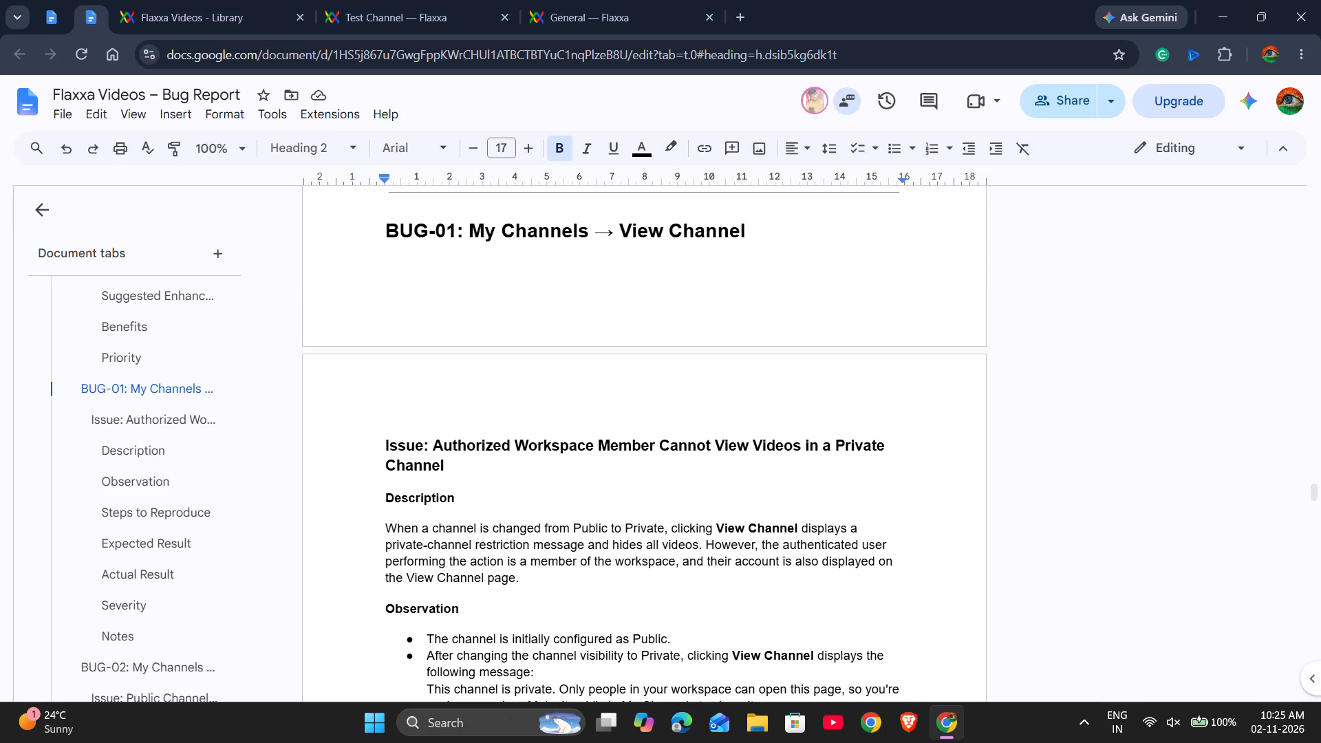
scroll(548, 360, "down", 3)
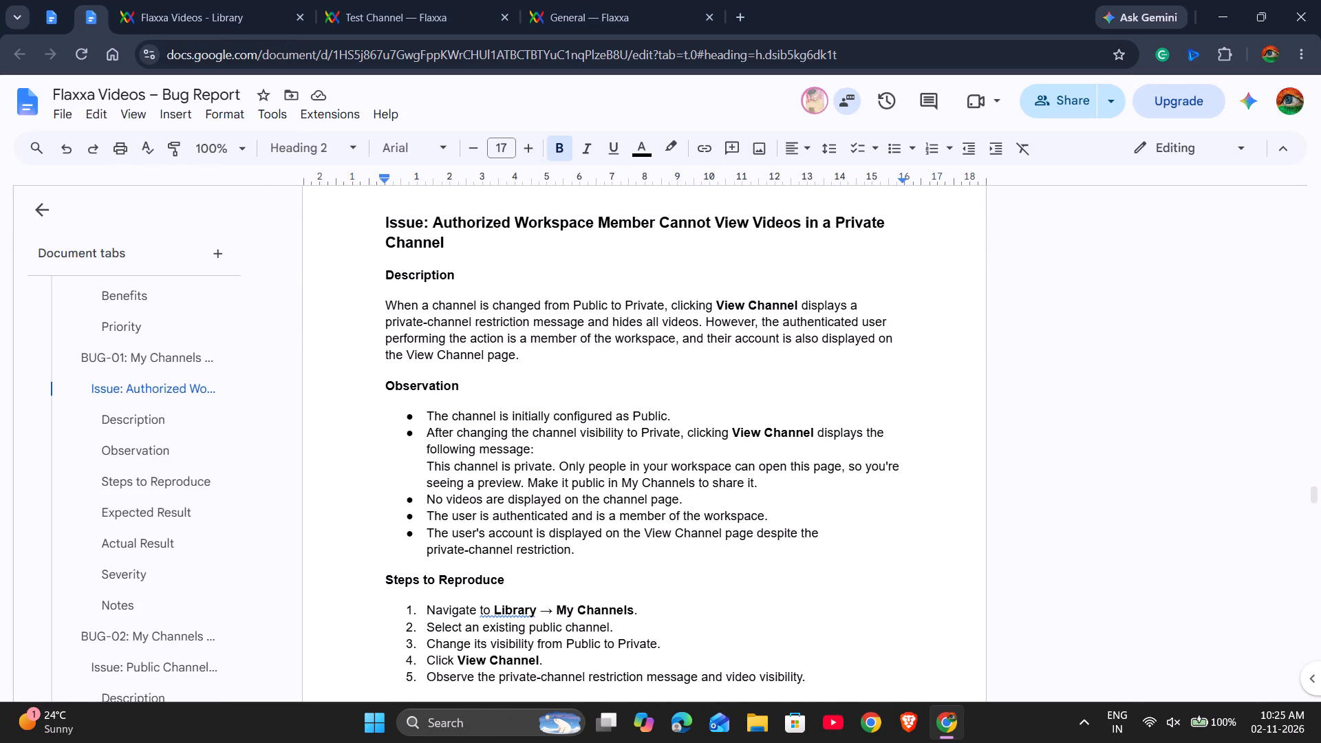
scroll(548, 360, "down", 7)
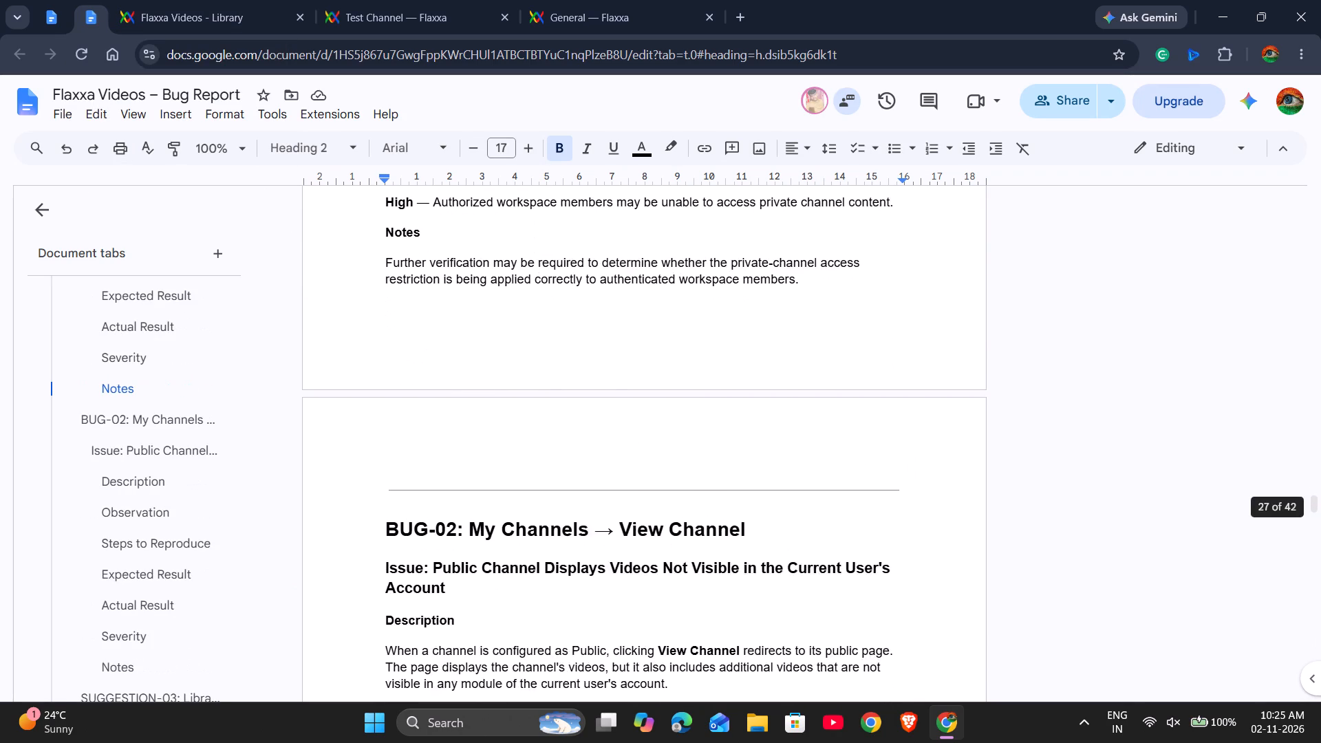
scroll(548, 360, "down", 3)
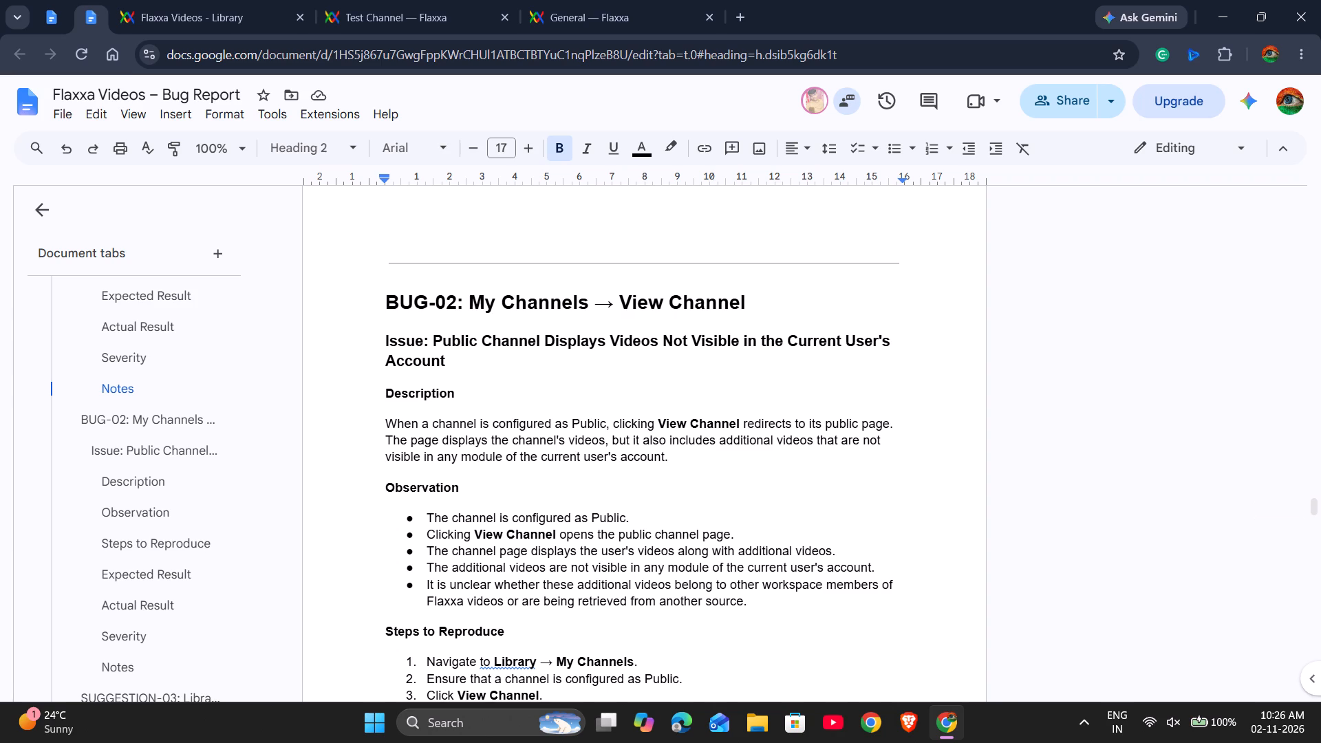
scroll(548, 360, "down", 1)
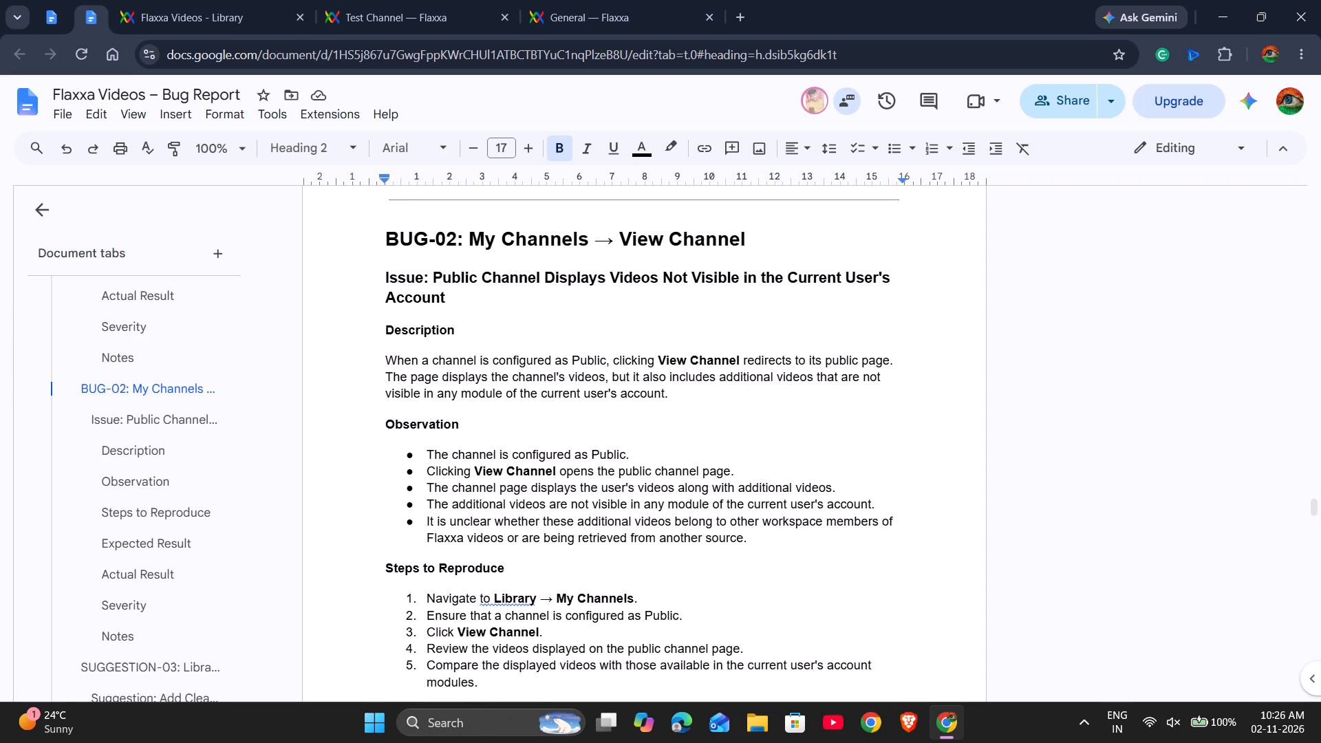
scroll(548, 360, "down", 2)
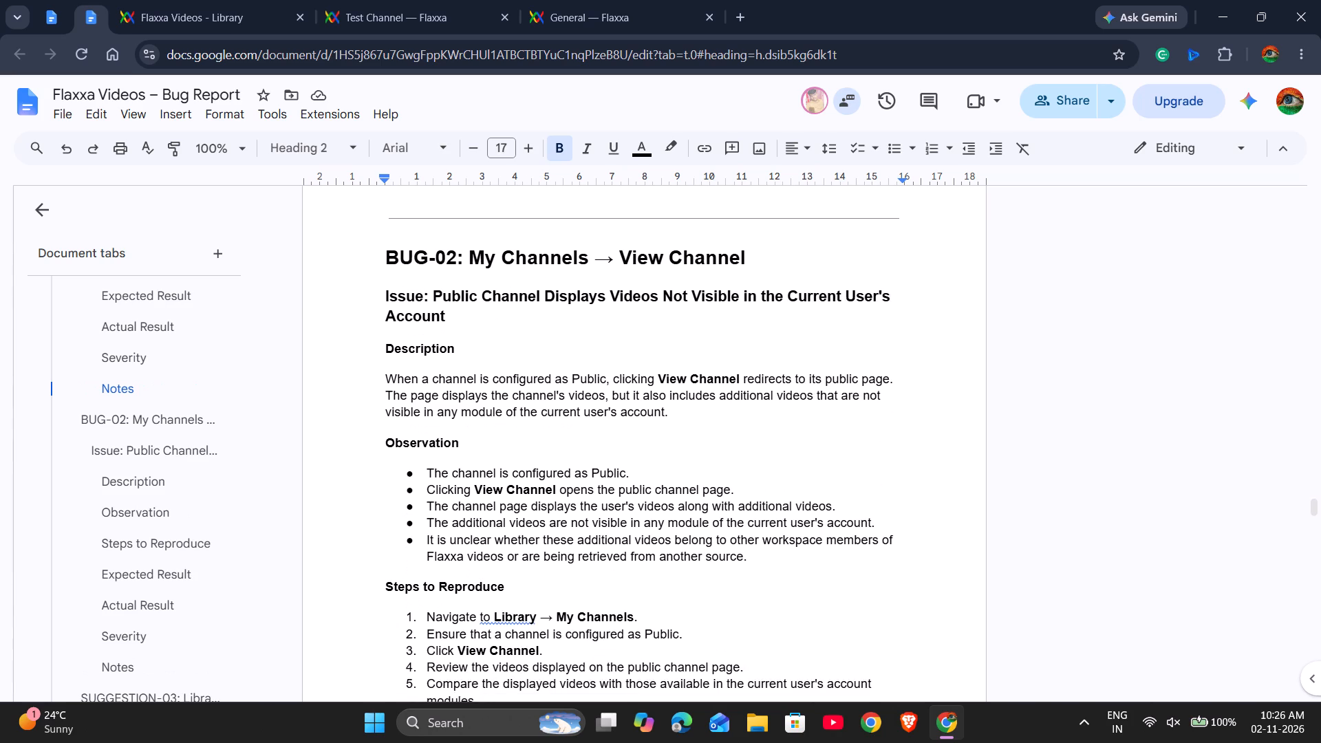
scroll(548, 360, "down", 1)
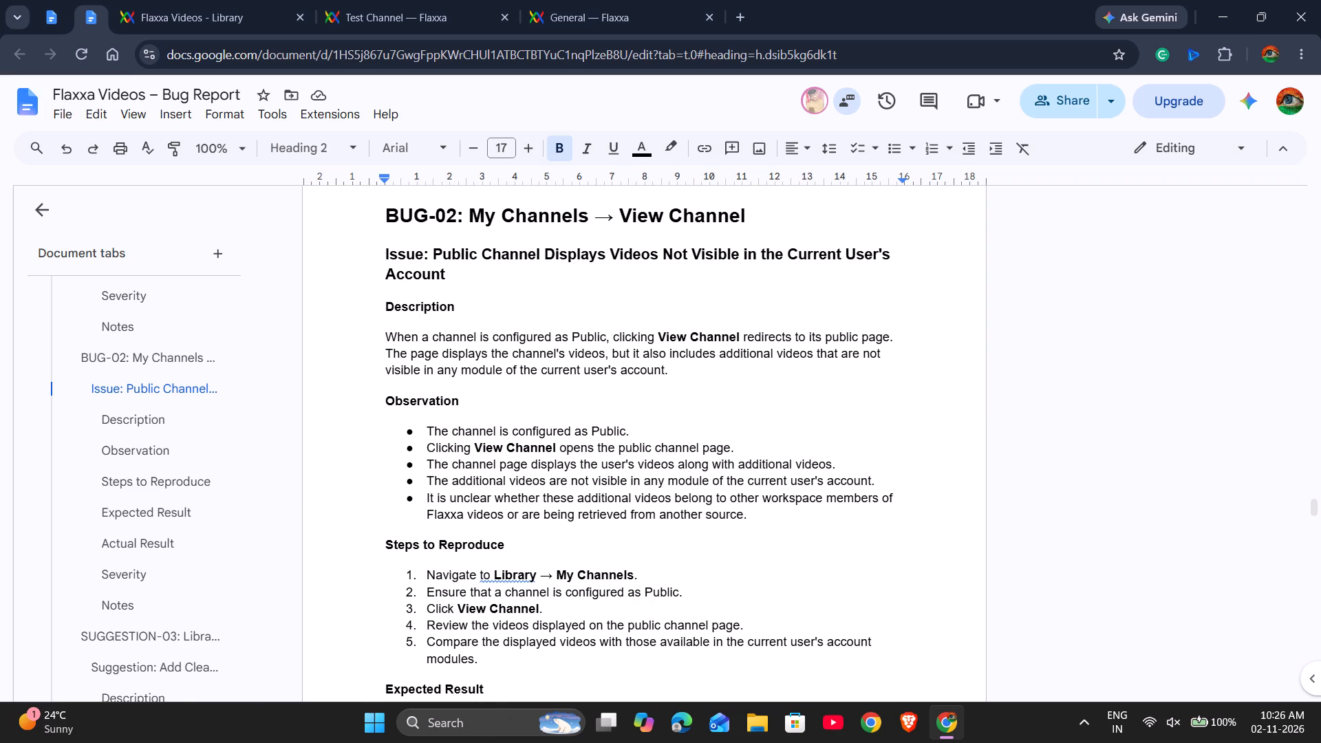
scroll(548, 360, "down", 10)
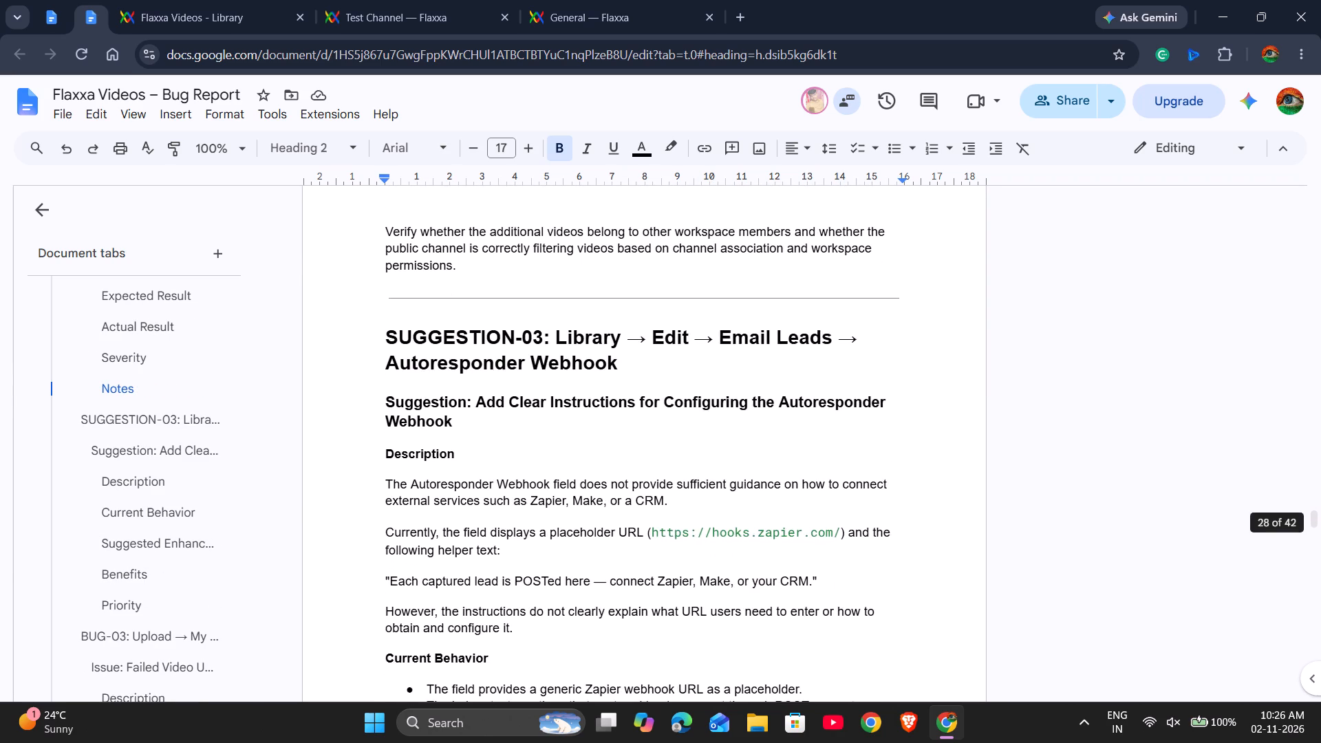
scroll(548, 360, "down", 1)
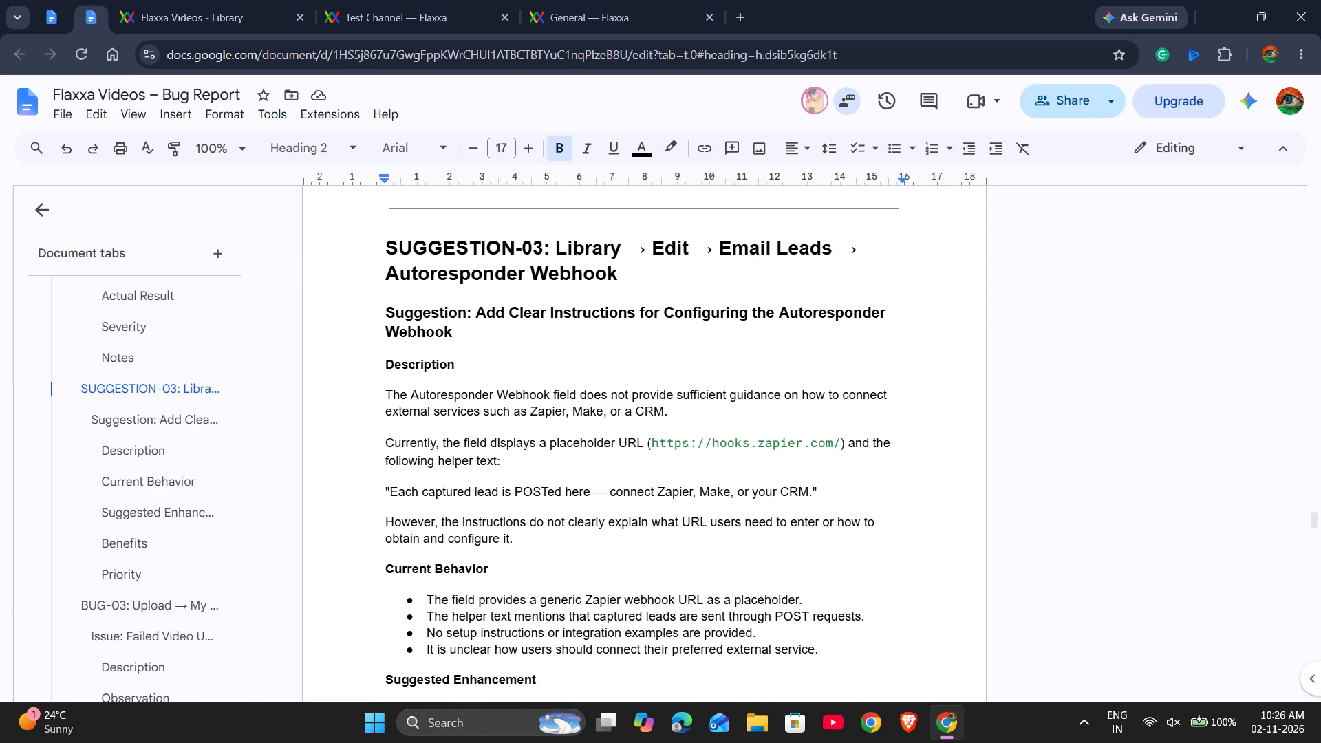
In the Flaxxa Videos Library, open the Oct 30, 2026, 12:19 PM recording for editing and examine the Autoresponder webhook field under Email Leads.
left_click(221, 0)
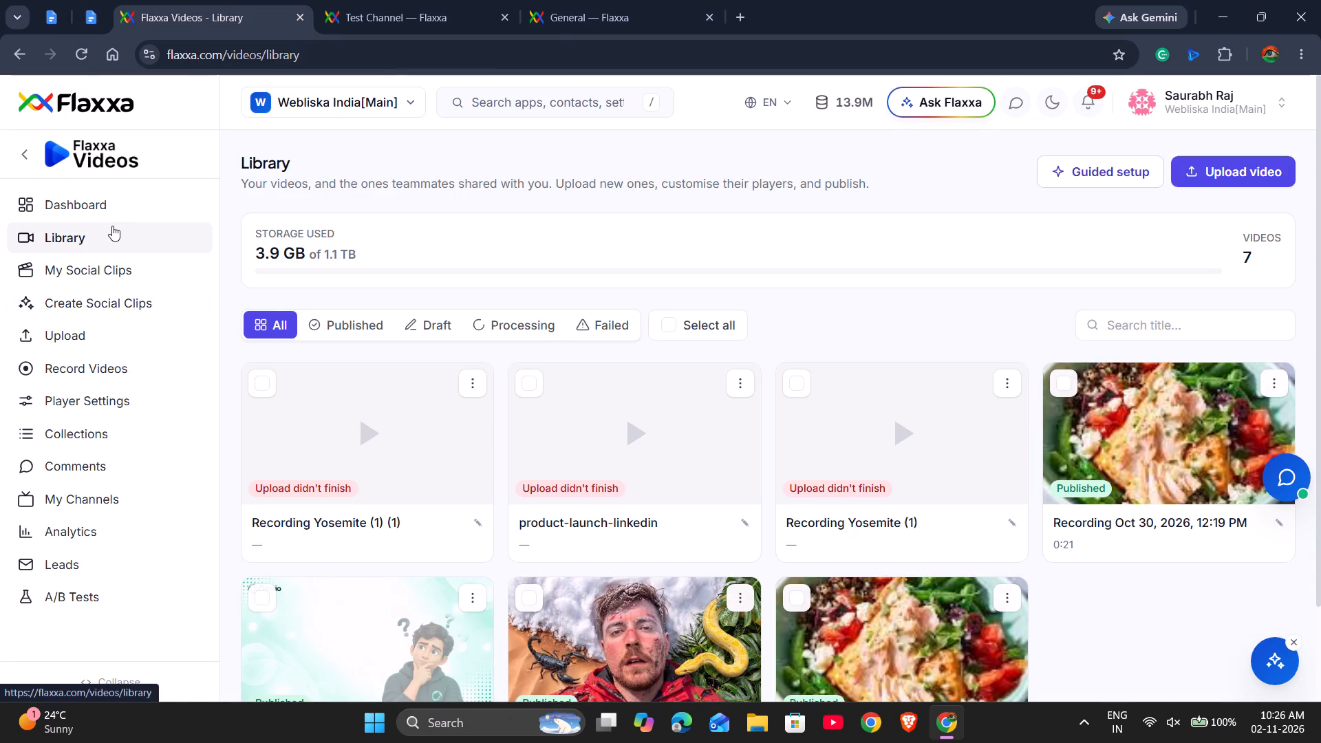
scroll(691, 577, "down", 1)
left_click(1276, 270)
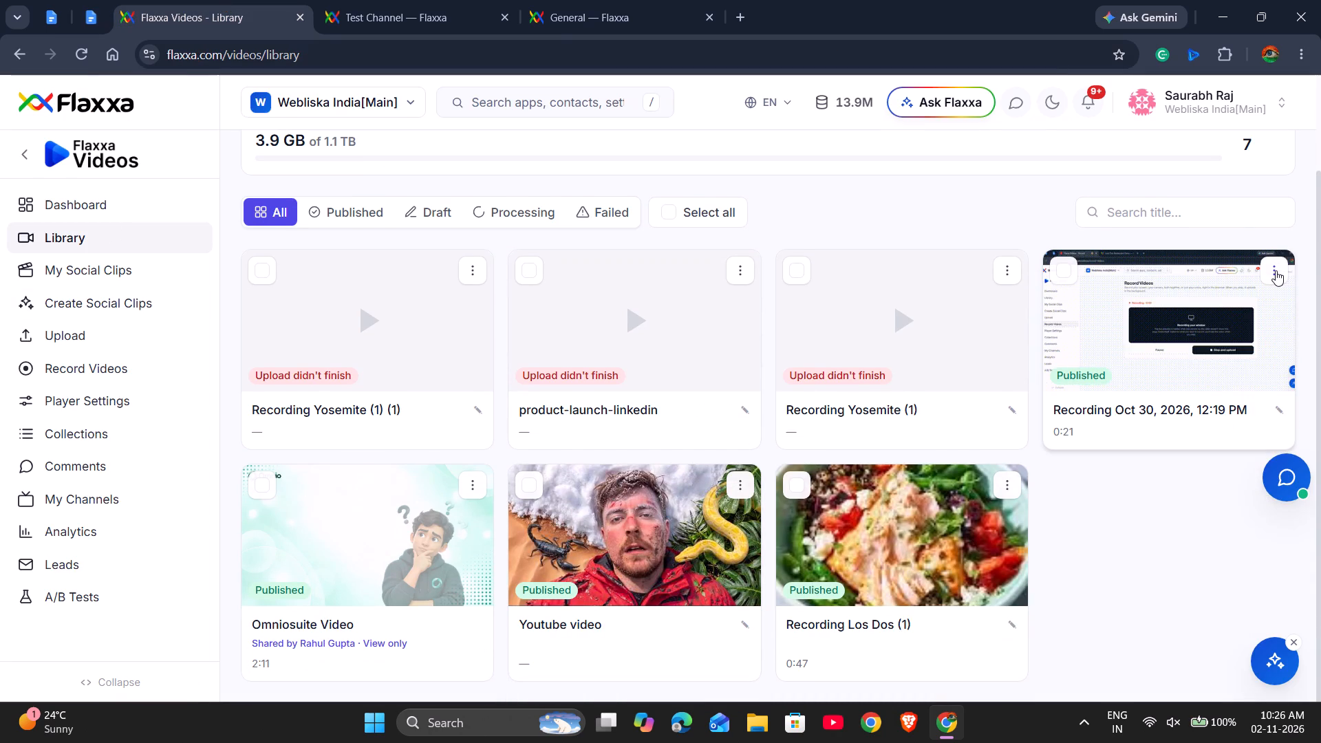
left_click(1201, 336)
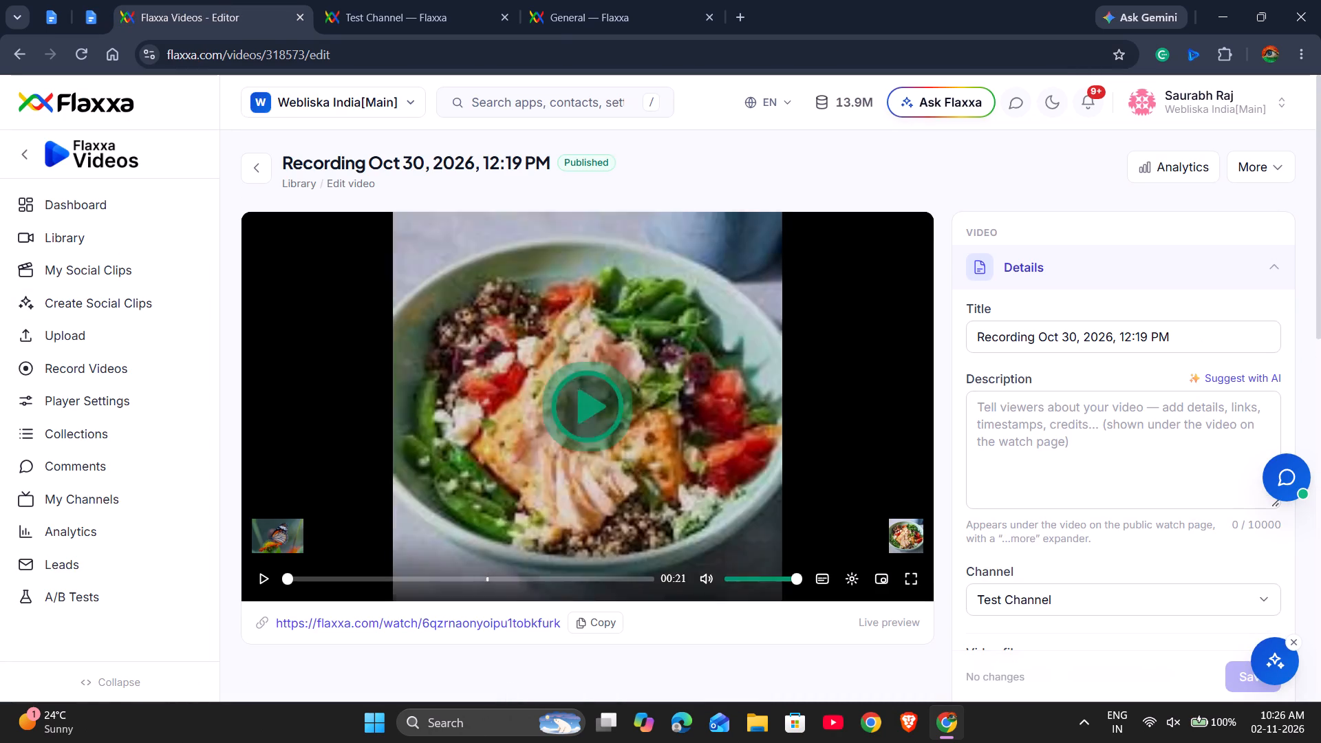
scroll(1110, 546, "down", 12)
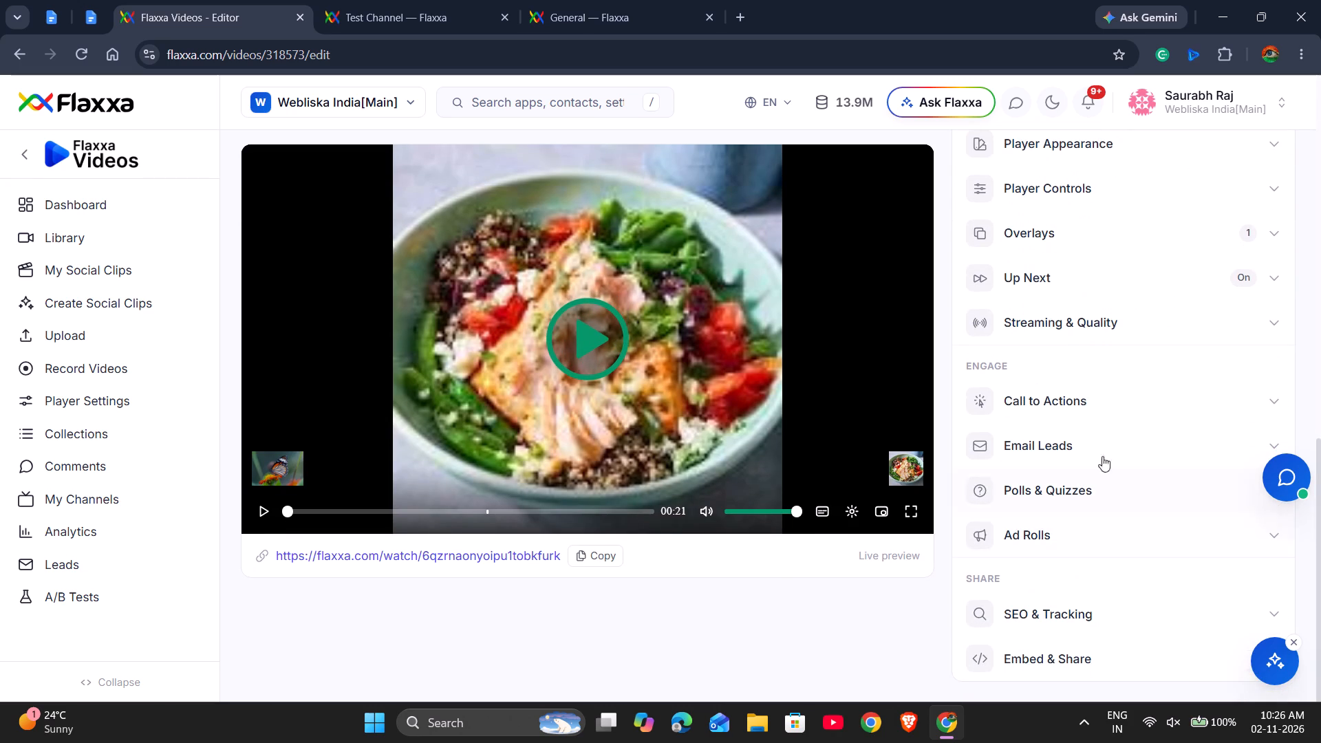
left_click(1102, 446)
scroll(1102, 446, "down", 4)
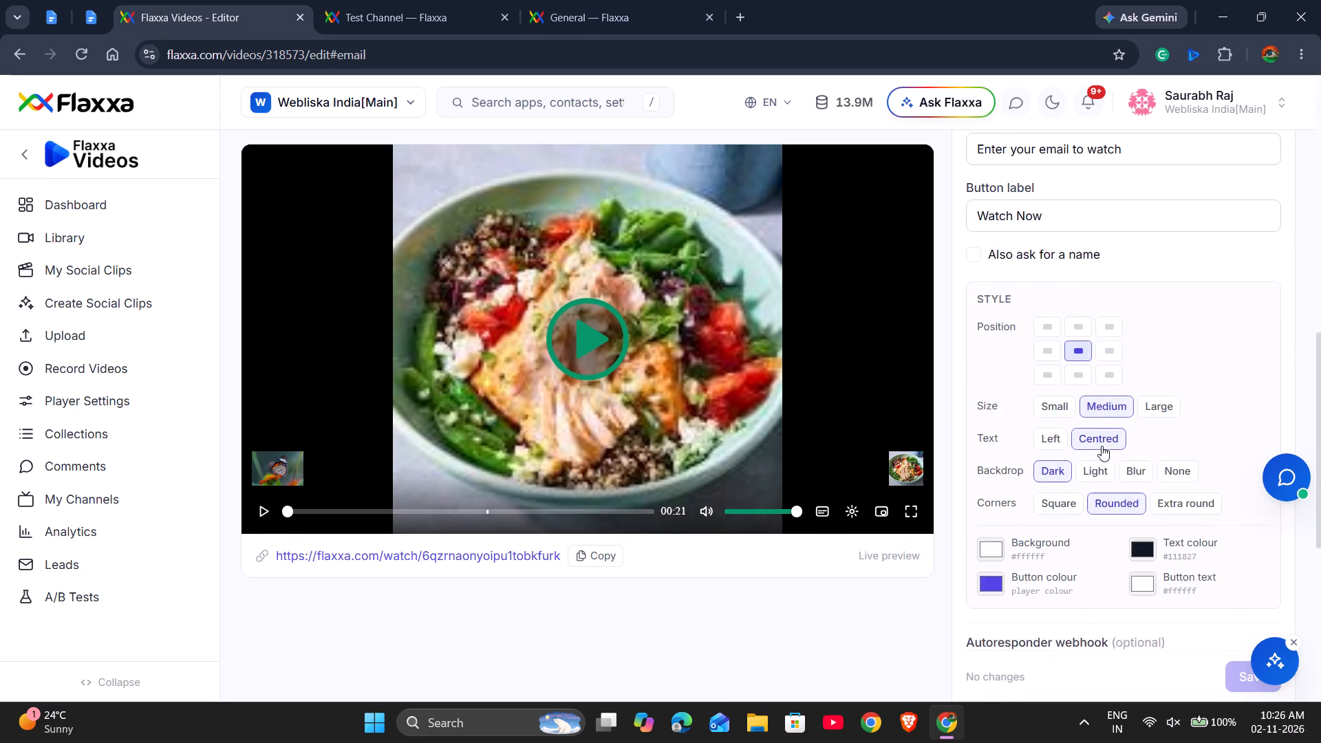
scroll(1102, 446, "down", 3)
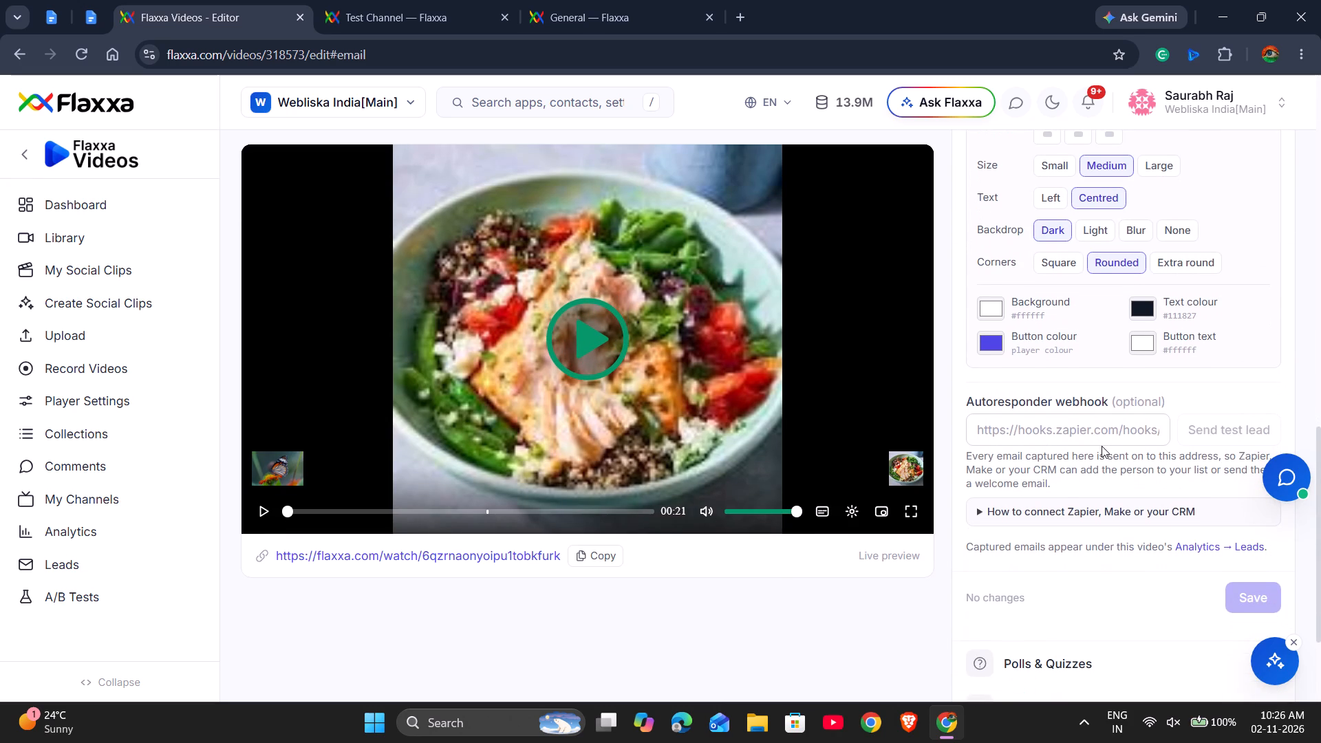
scroll(1102, 446, "down", 4)
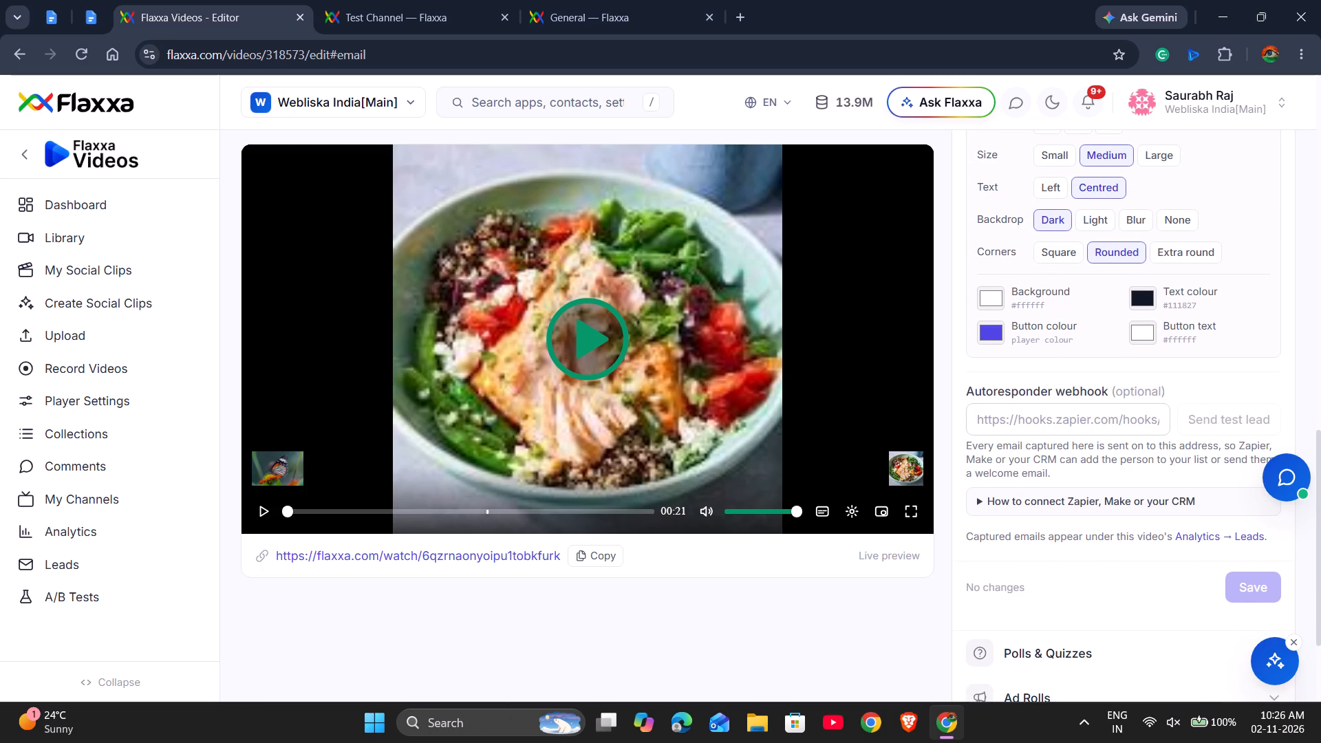
scroll(1153, 461, "down", 1)
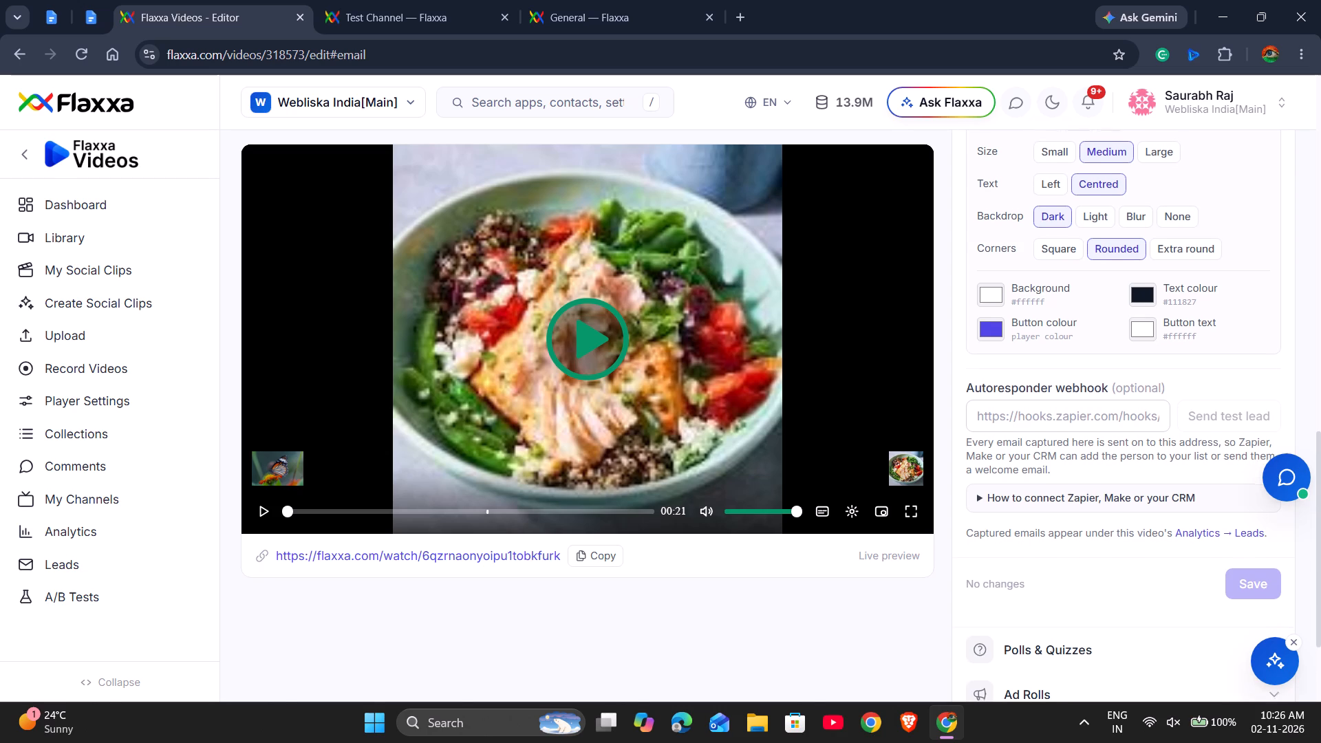
scroll(1153, 461, "down", 1)
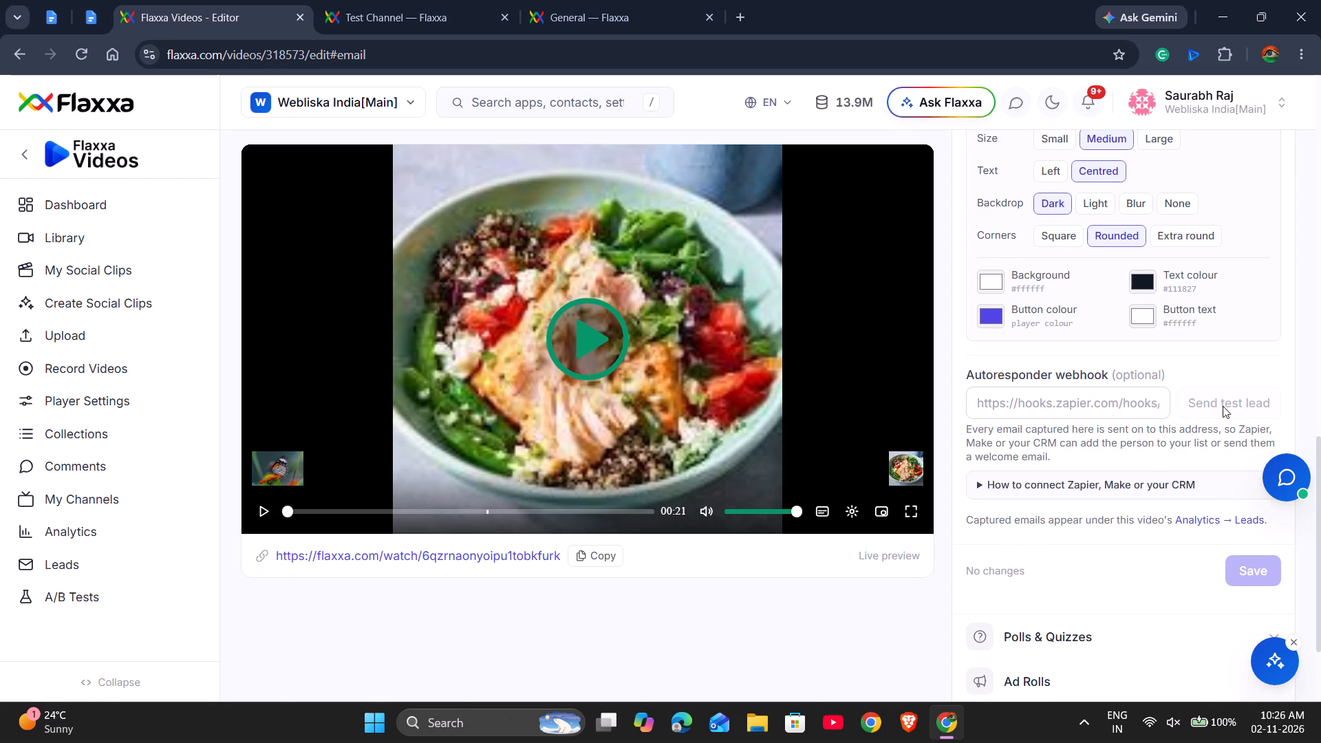
Expand the How to connect Zapier, Make or your CRM instructions, read them through, and collapse them again.
left_click(1109, 484)
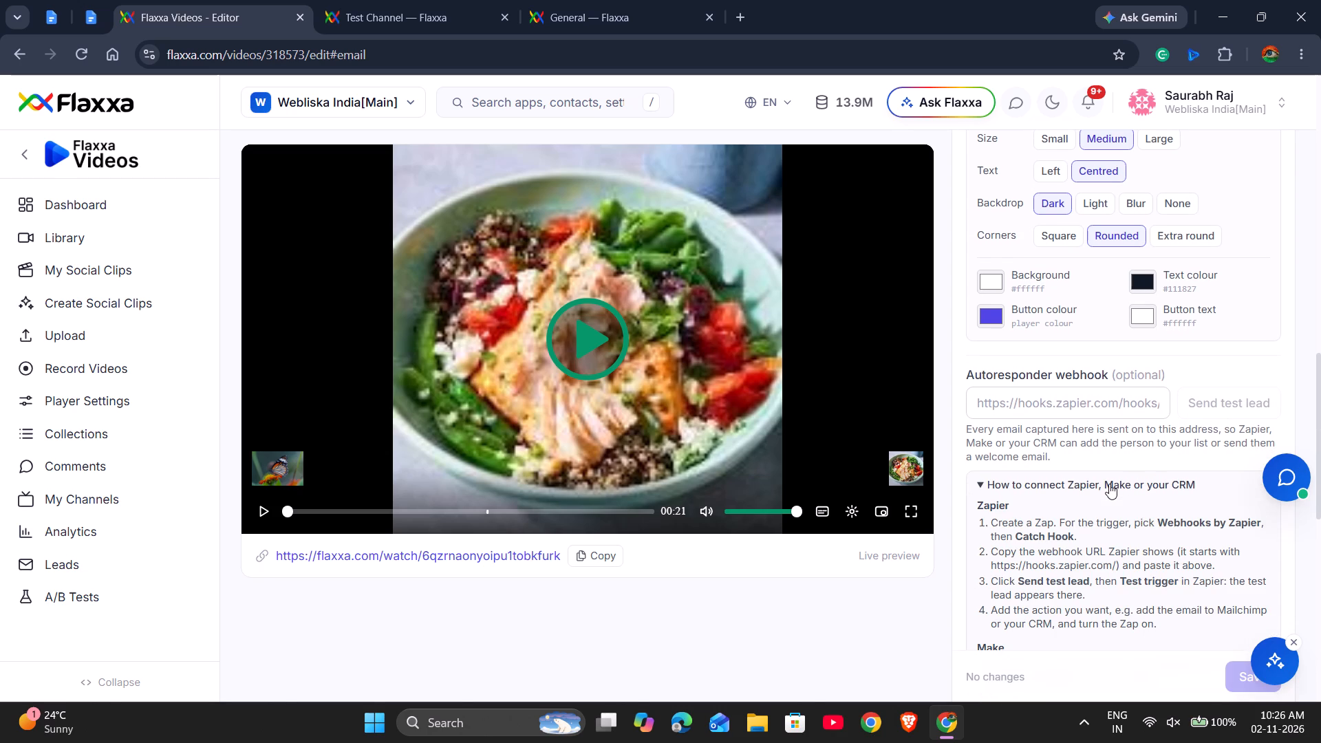
scroll(1081, 538, "down", 1)
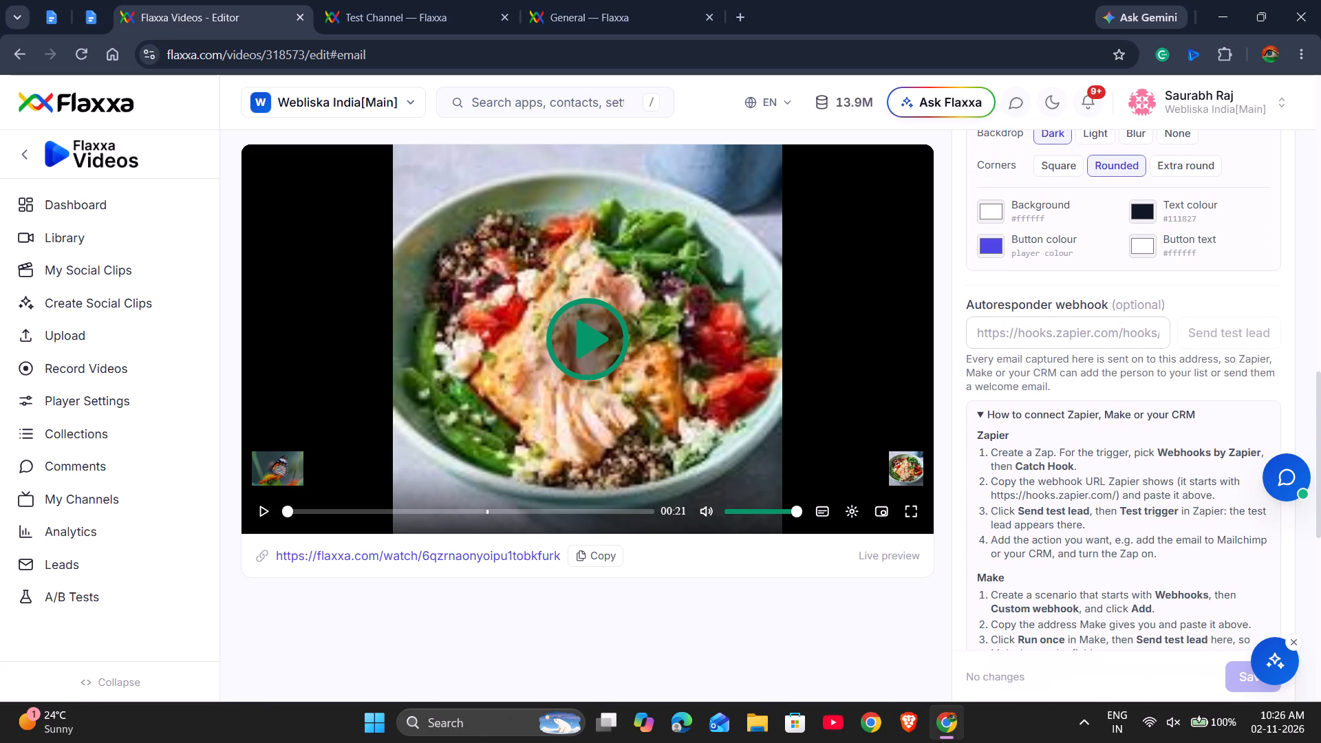
scroll(1081, 538, "down", 6)
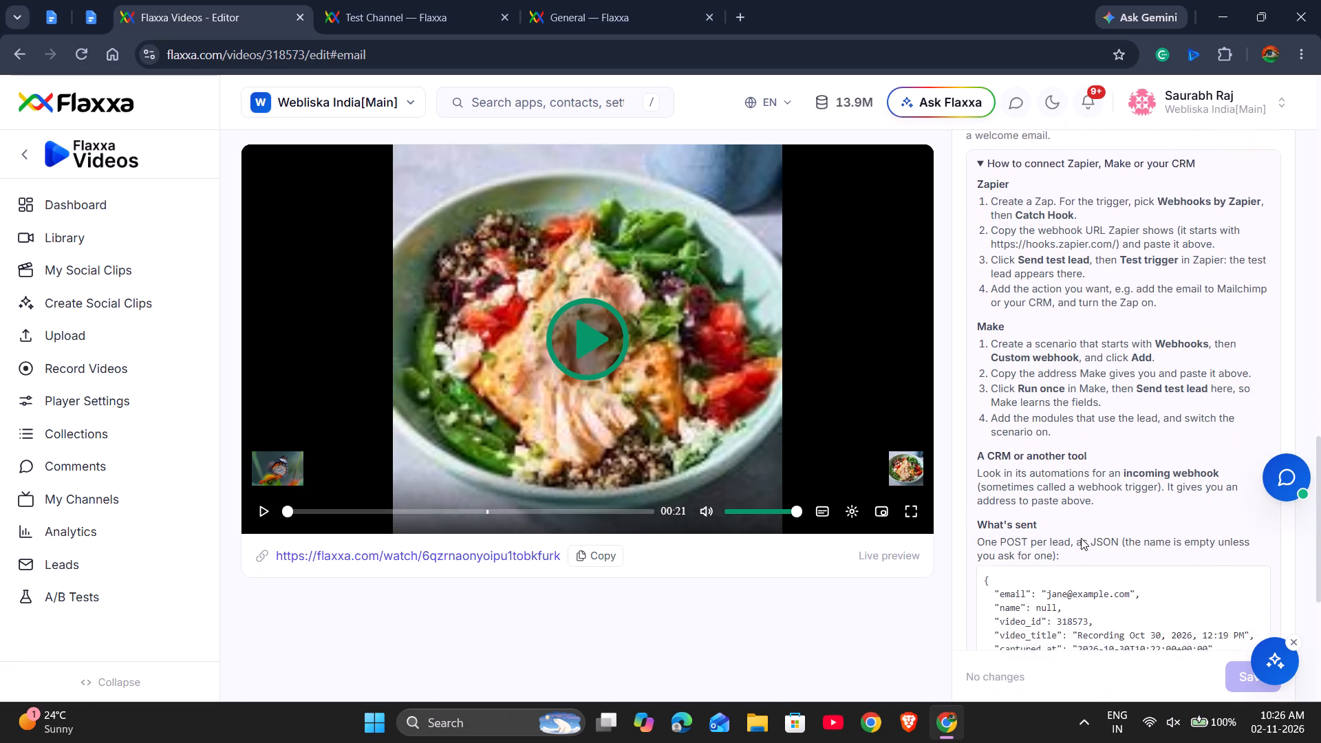
scroll(1081, 538, "down", 2)
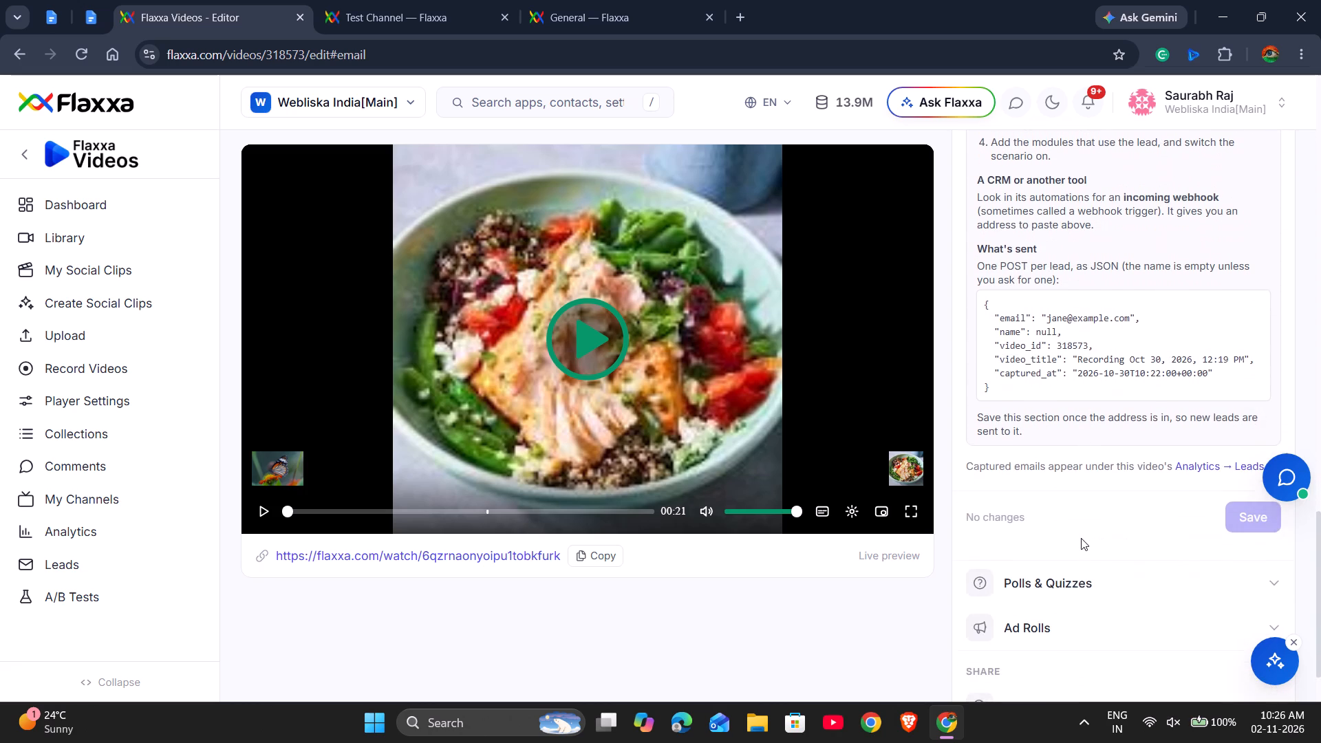
scroll(1081, 538, "up", 2)
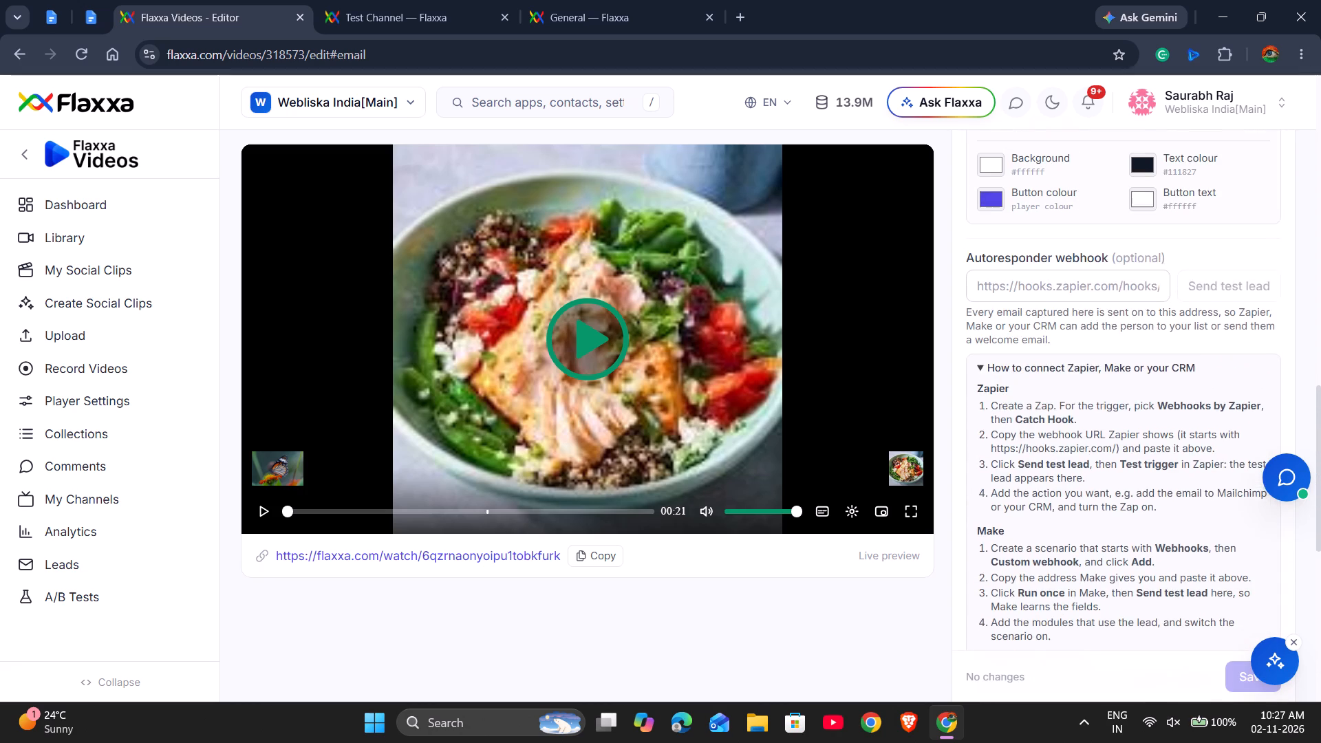
scroll(1081, 538, "up", 3)
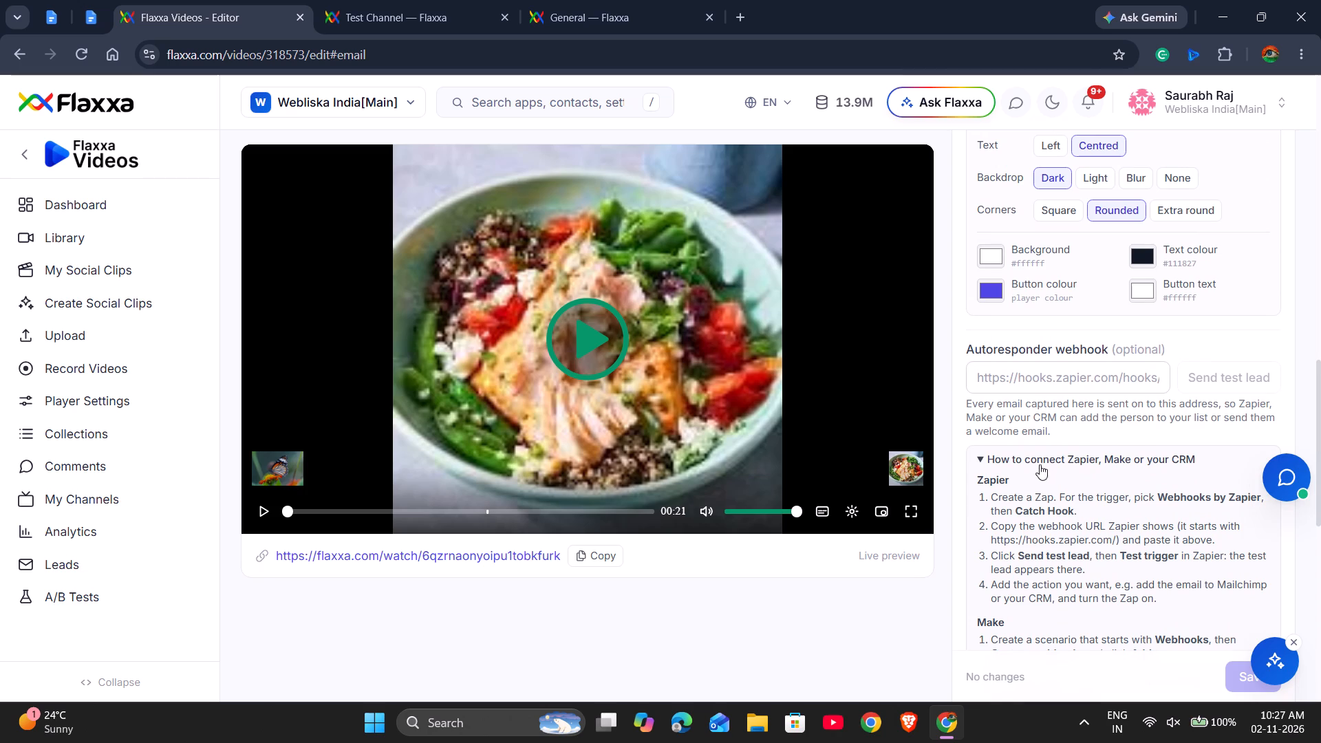
left_click(1044, 458)
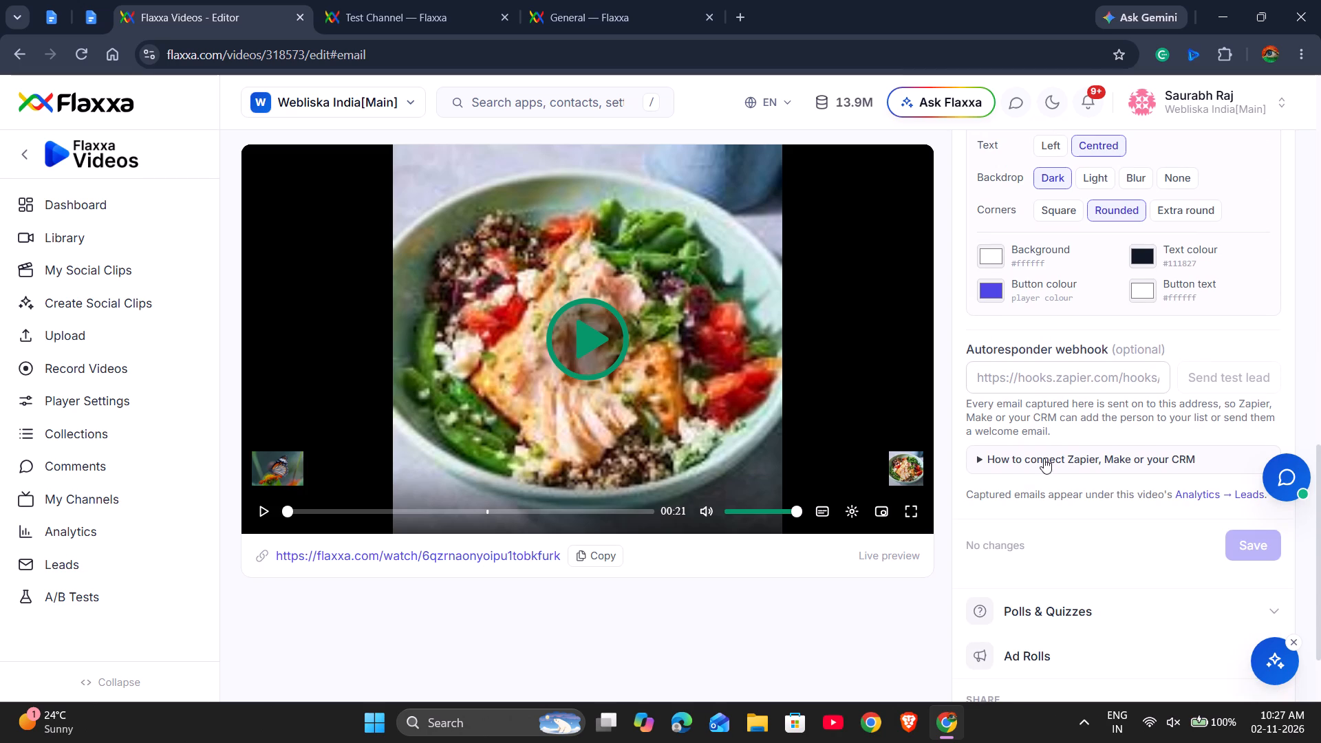
scroll(1044, 458, "down", 5)
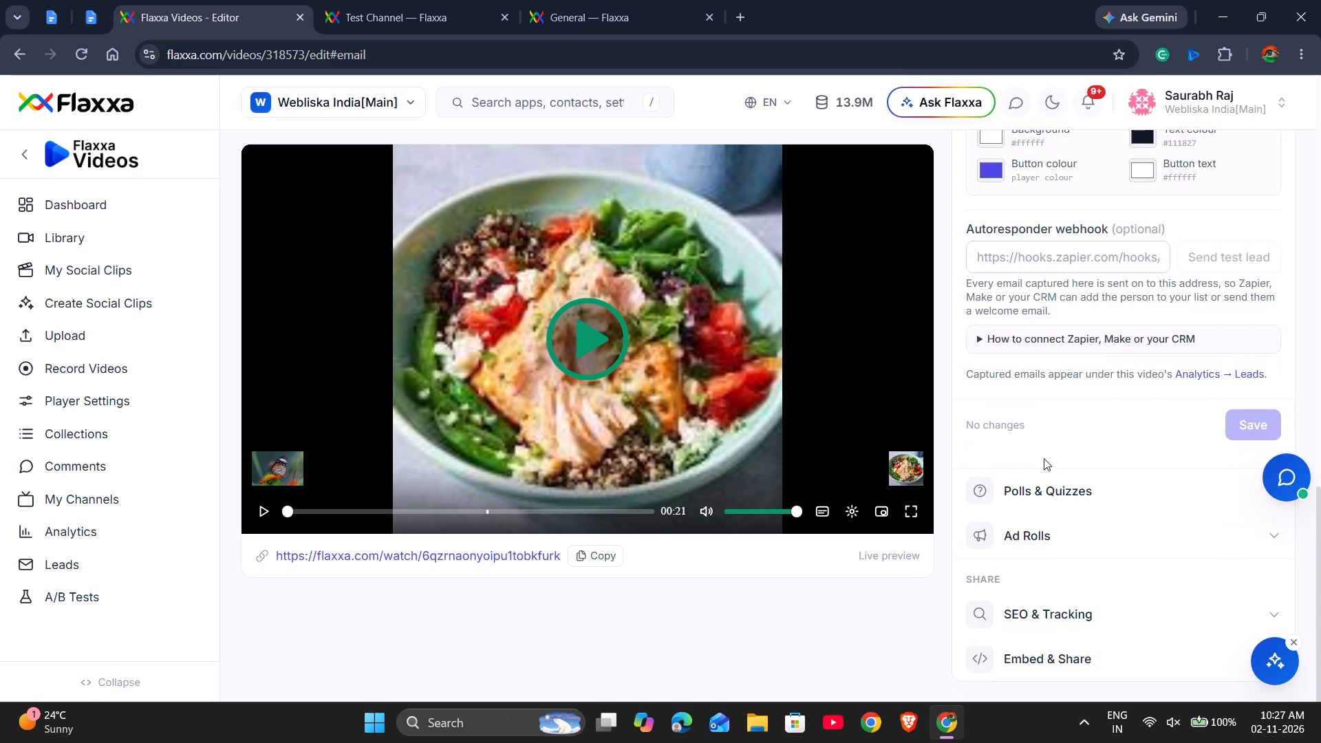
Compare SUGGESTION-03 in the bug report with the Autoresponder webhook section in the video editor.
left_click(103, 11)
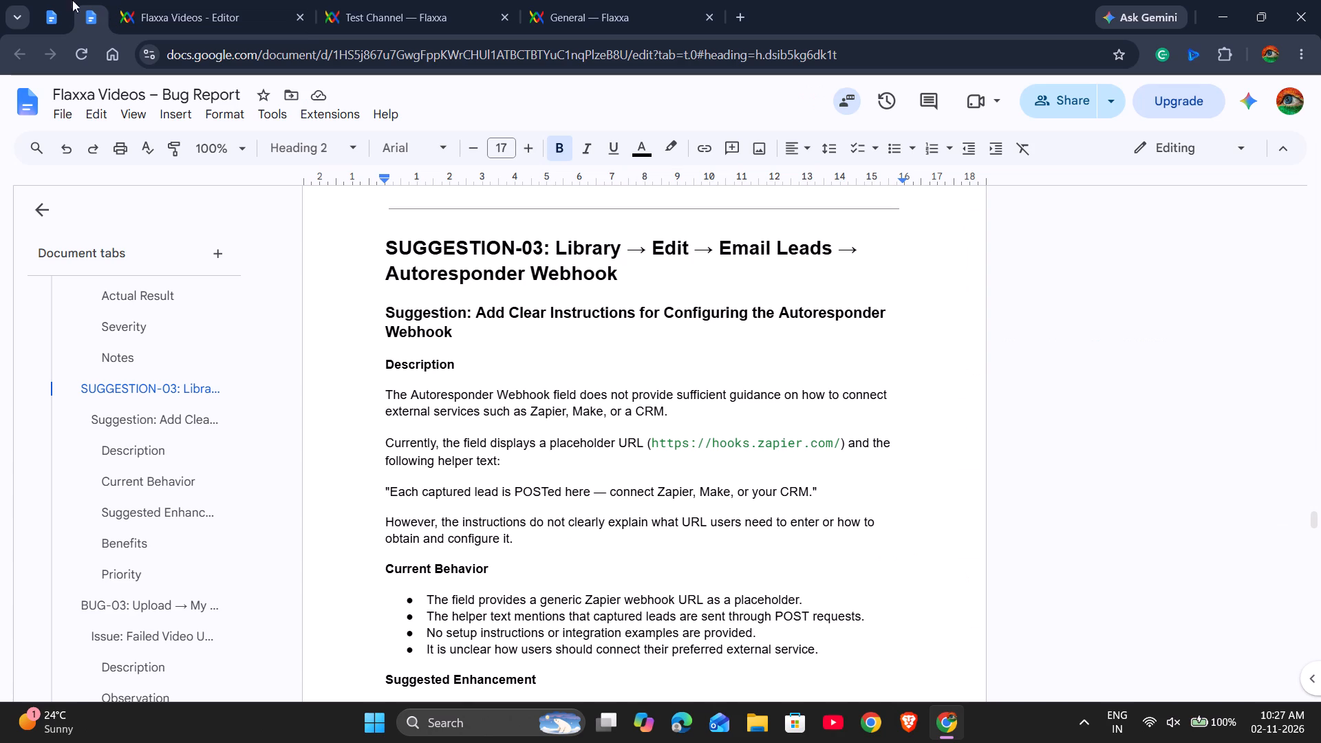
left_click(190, 14)
left_click(82, 12)
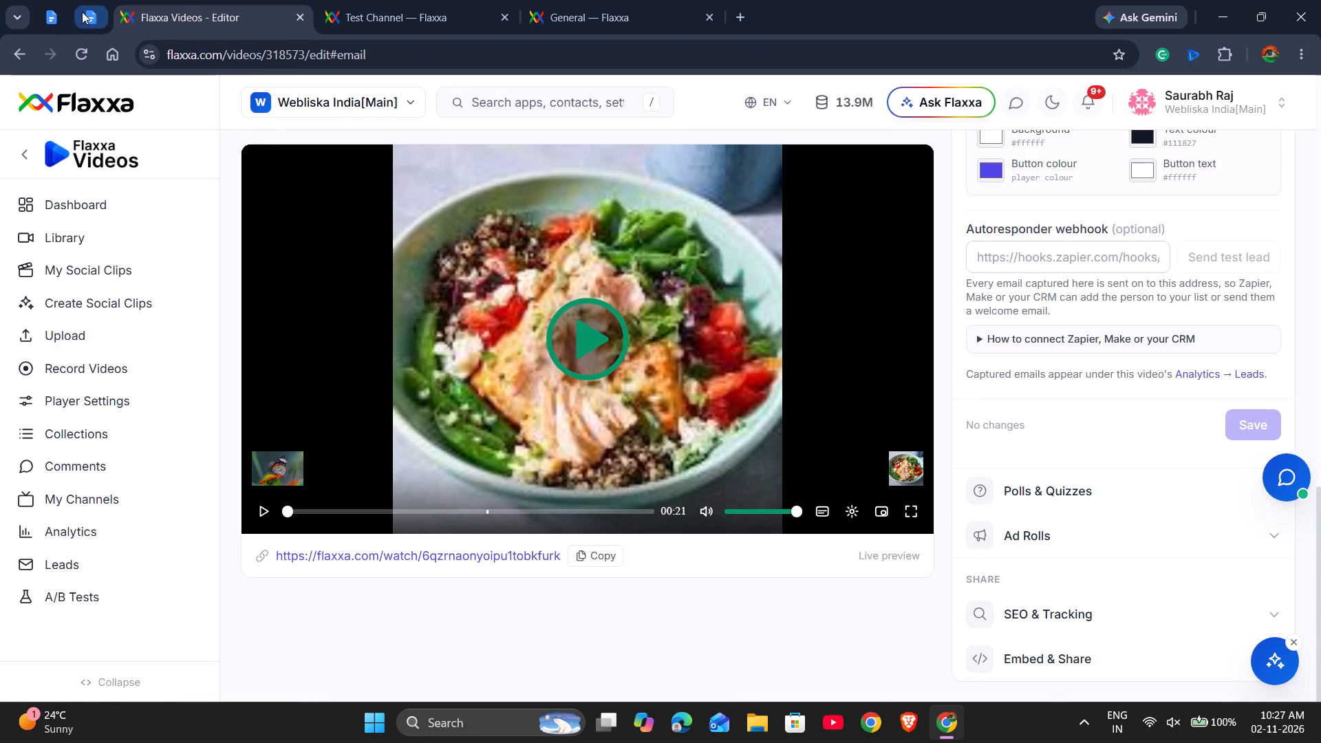
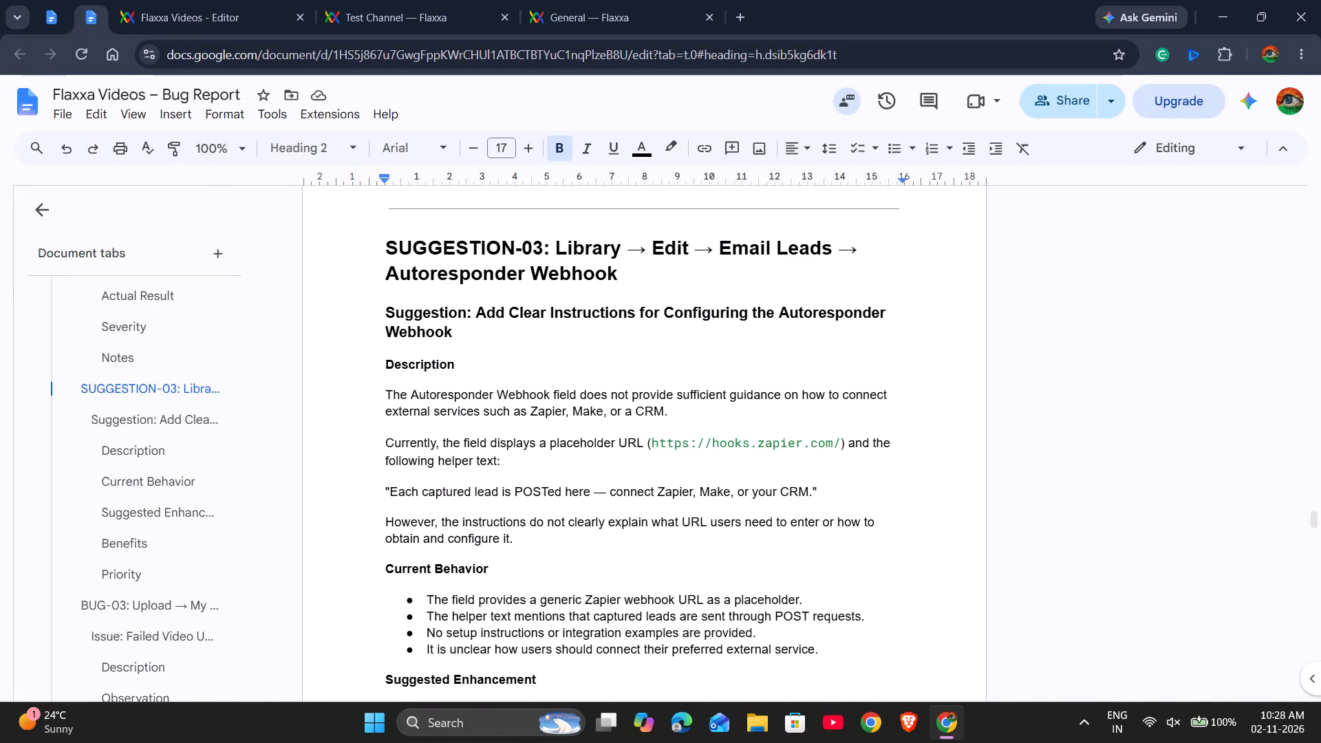
Move on in the bug report to BUG-03 on Upload → My Device and read its description and observations about pausing and resuming an upload.
scroll(598, 462, "down", 9)
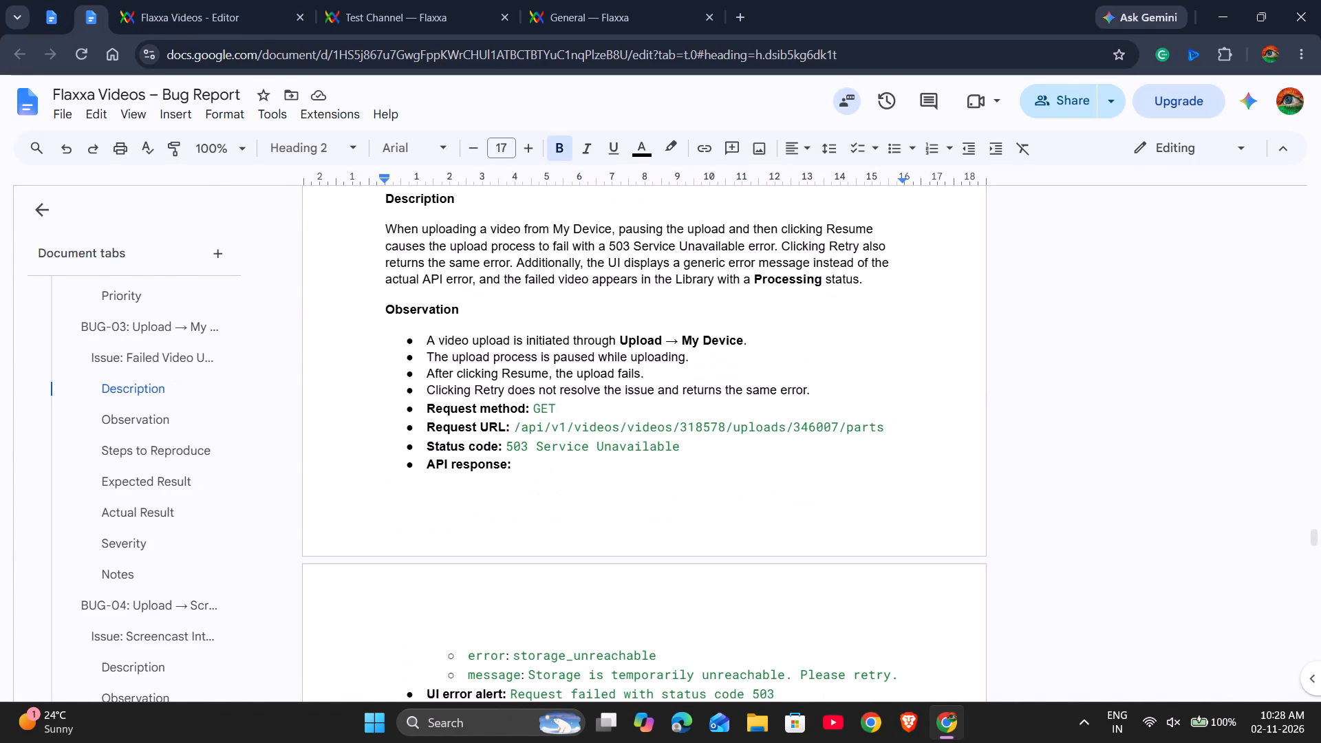